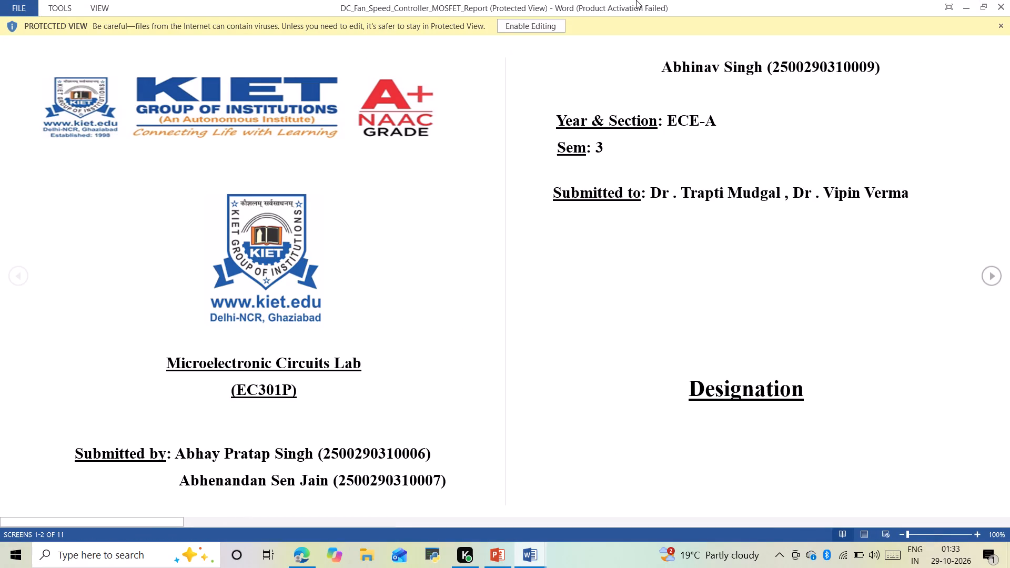
Enable editing of the protected DC_Fan_Speed_Controller_MOSFET_Report document.
left_click(532, 30)
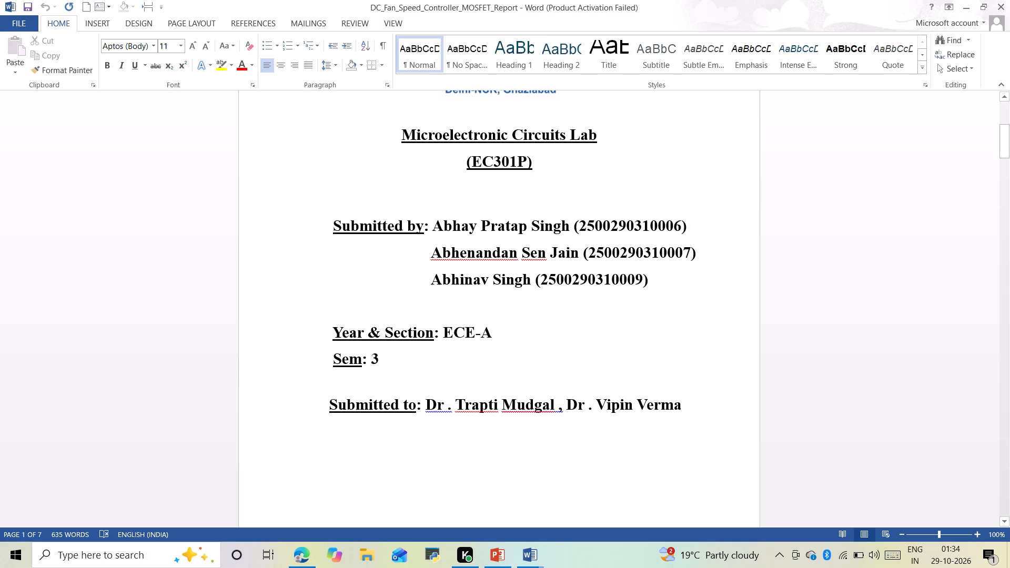
Replace the first student's name on the "Submitted by" line of the cover page with the new submitter's name.
left_click_drag(436, 227, 461, 227)
left_click_drag(461, 227, 550, 231)
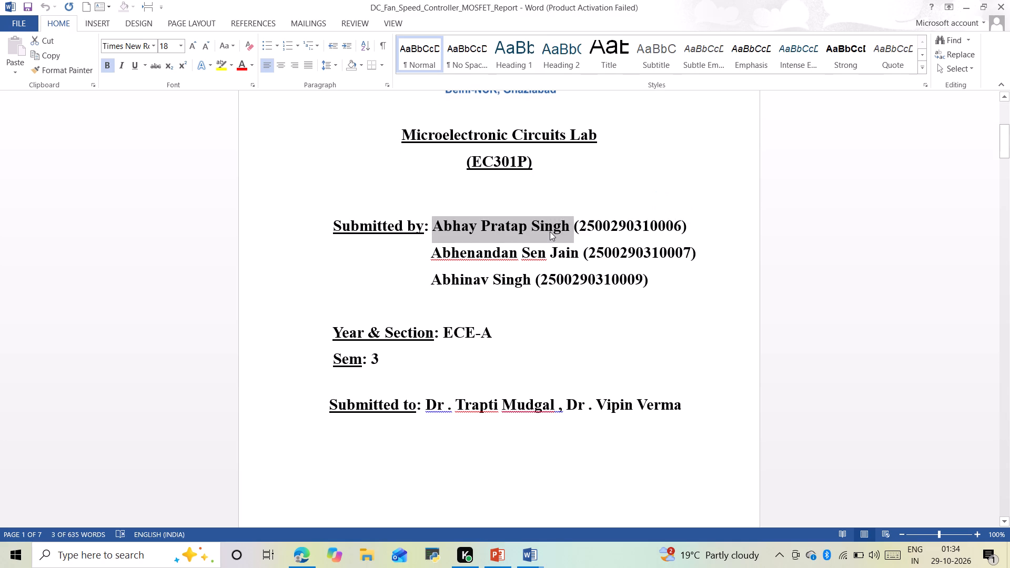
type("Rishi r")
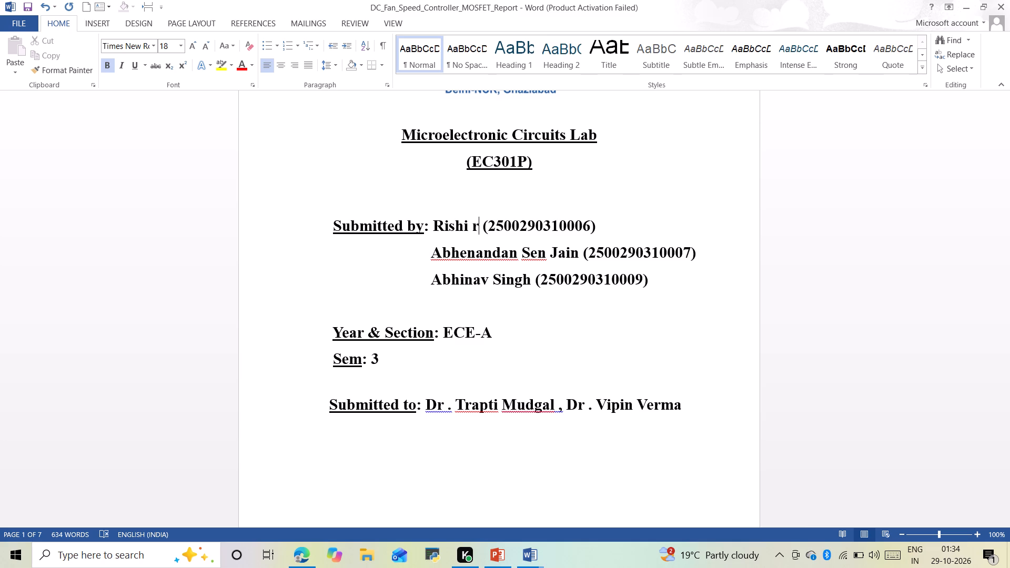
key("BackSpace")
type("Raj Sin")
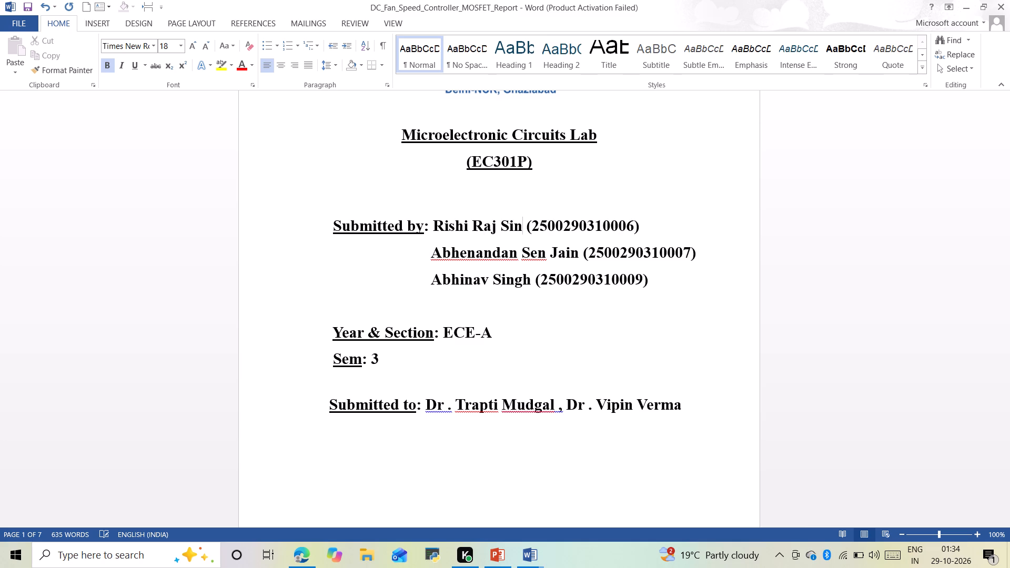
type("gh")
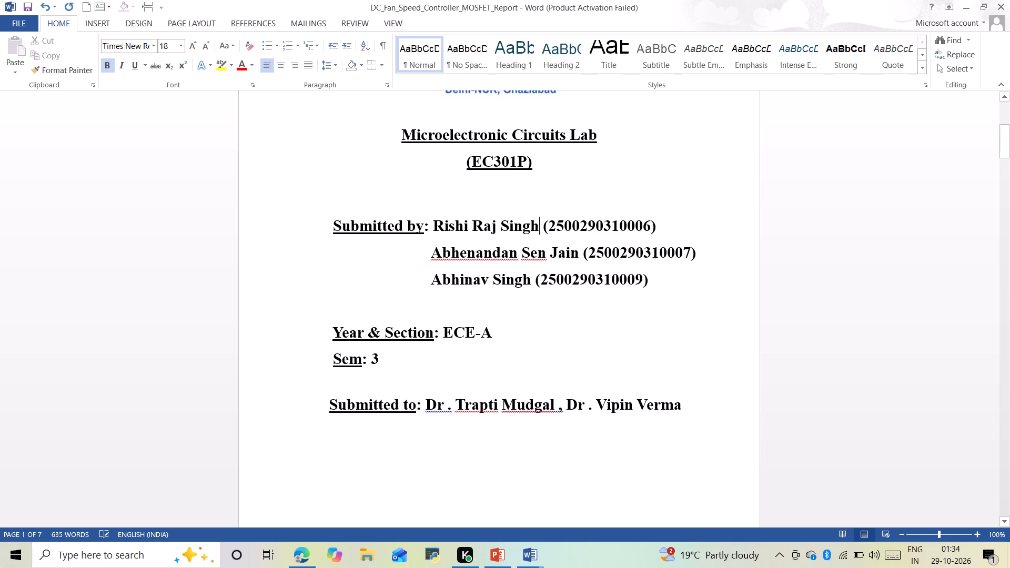
Replace the last three digits of the first student's roll number with those of the new submitter.
left_click(653, 231)
key("BackSpace")
key("BackSpace")
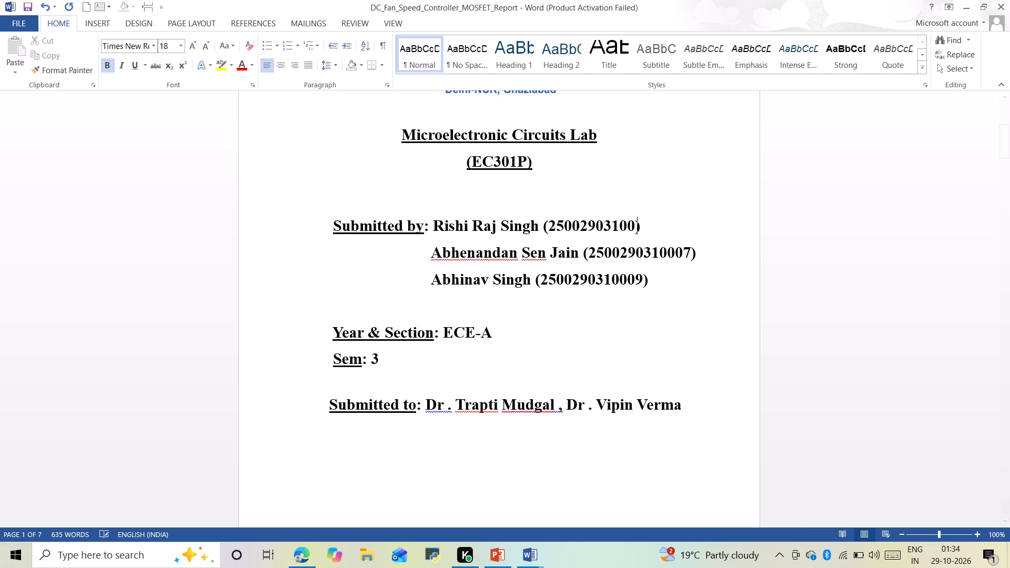
key("BackSpace")
Complete the first submitter's roll number on the cover page.
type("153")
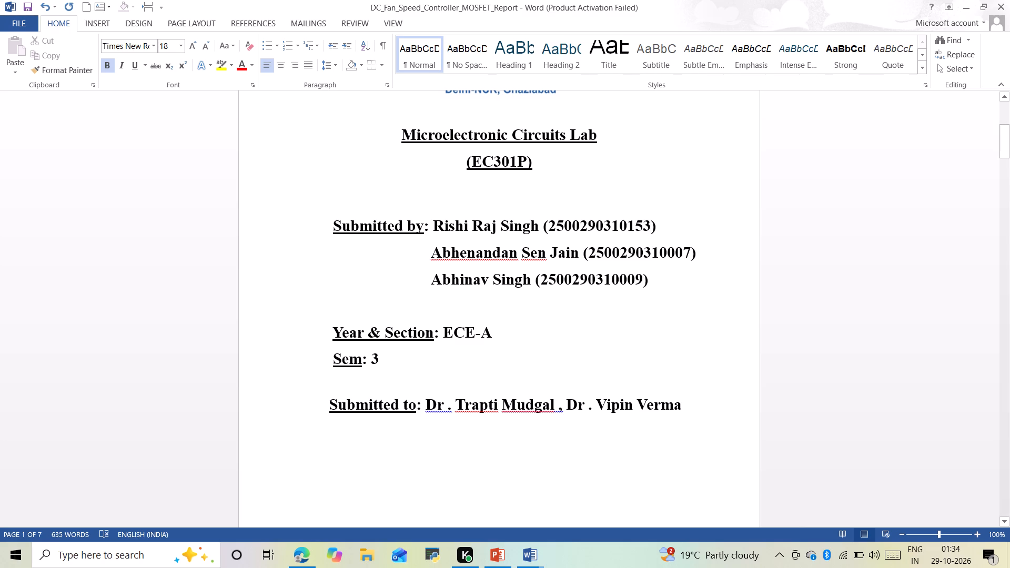
Replace the second submitter's name and the final digits of the roll number with the new student's details.
left_click_drag(433, 255, 585, 257)
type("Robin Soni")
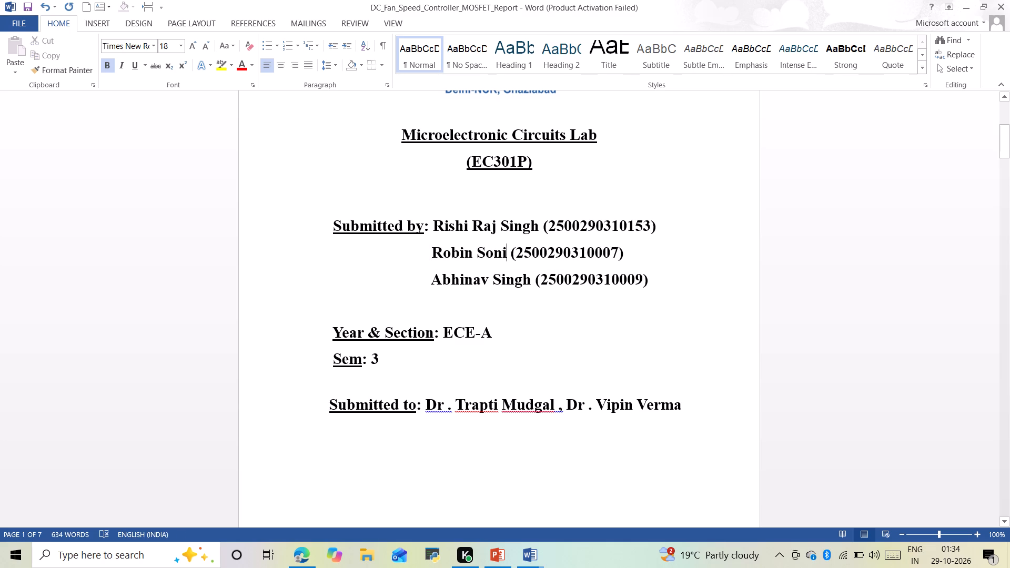
left_click_drag(598, 249, 617, 252)
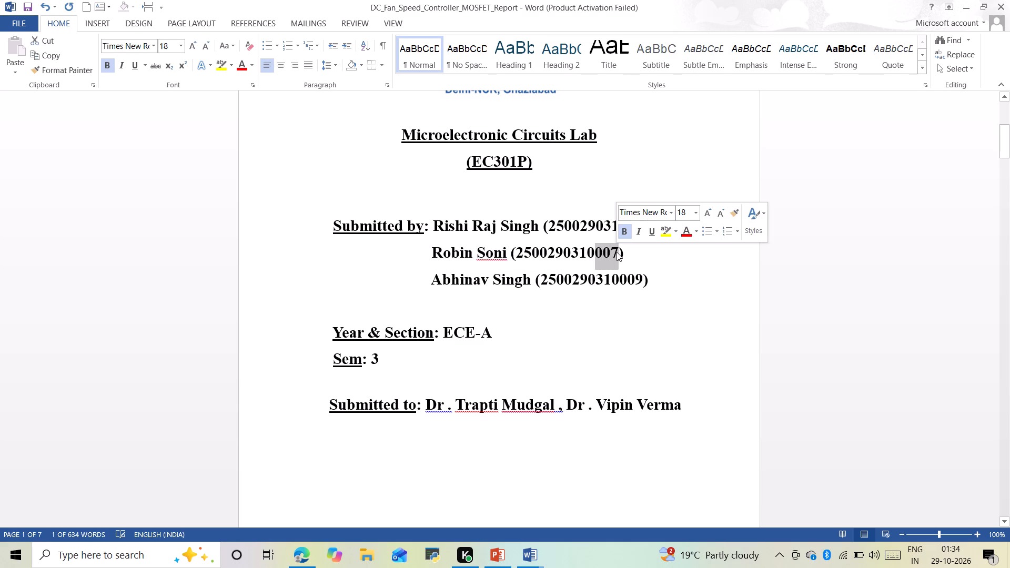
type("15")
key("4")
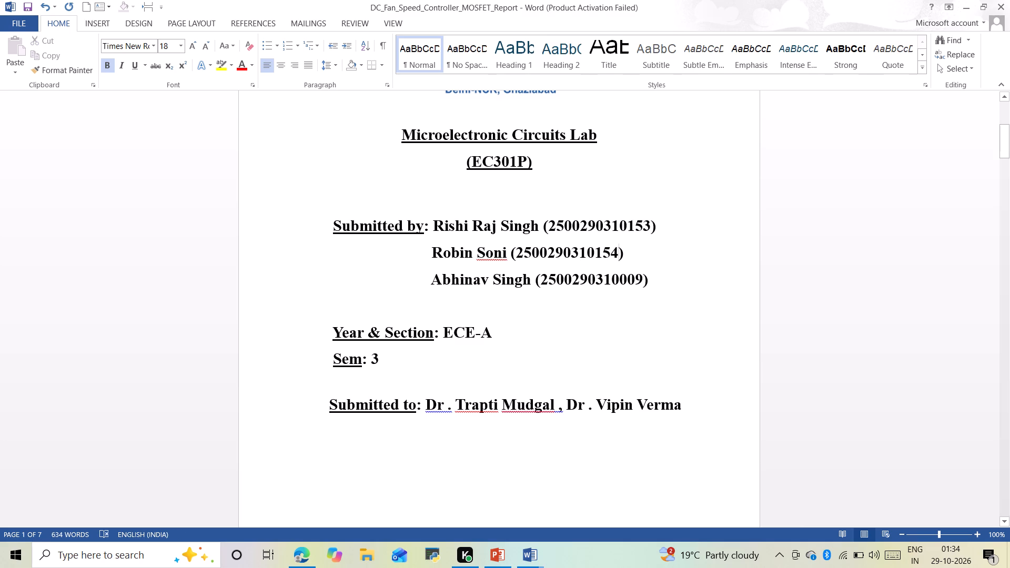
Replace the third submitter's name and the final digits of the roll number with the new student's details.
left_click_drag(435, 278, 531, 277)
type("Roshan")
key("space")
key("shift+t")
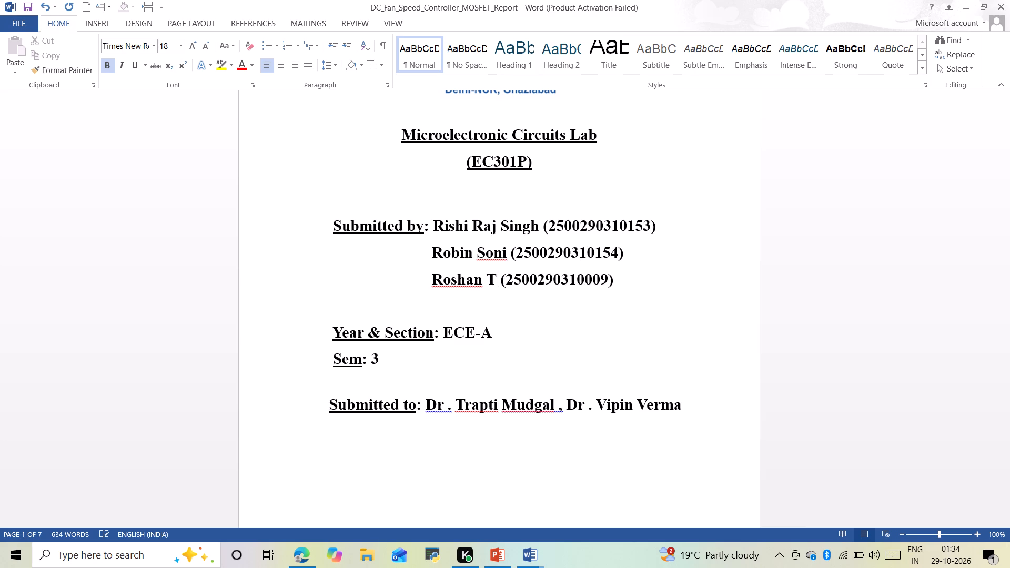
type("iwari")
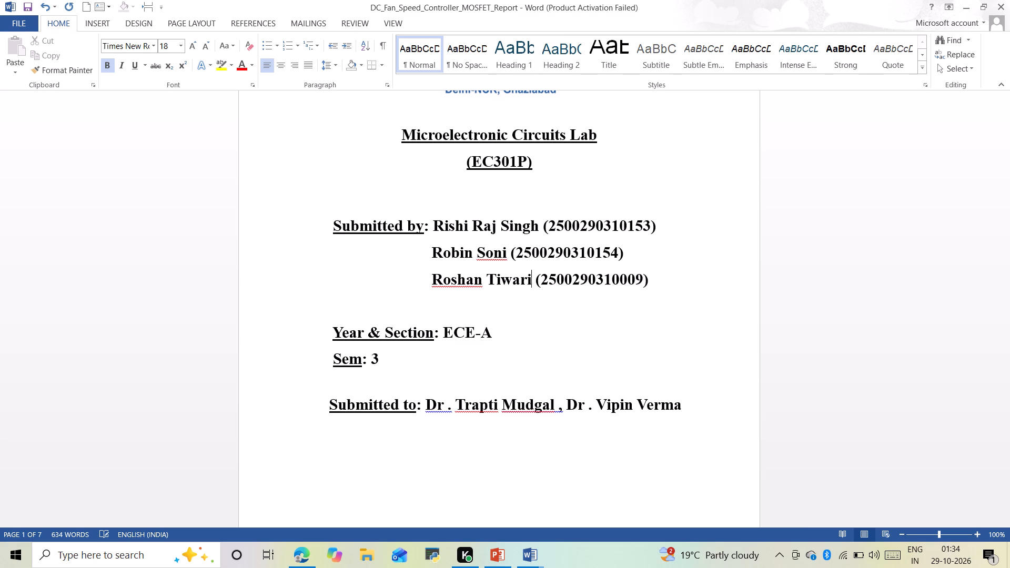
left_click(646, 278)
key("Left")
key("BackSpace")
key("BackSpace")
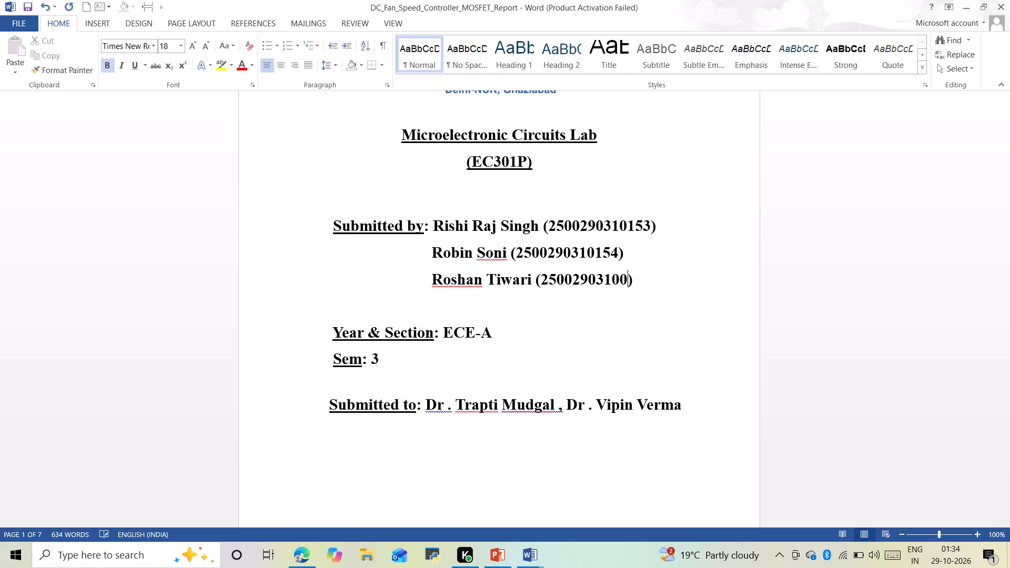
key("BackSpace")
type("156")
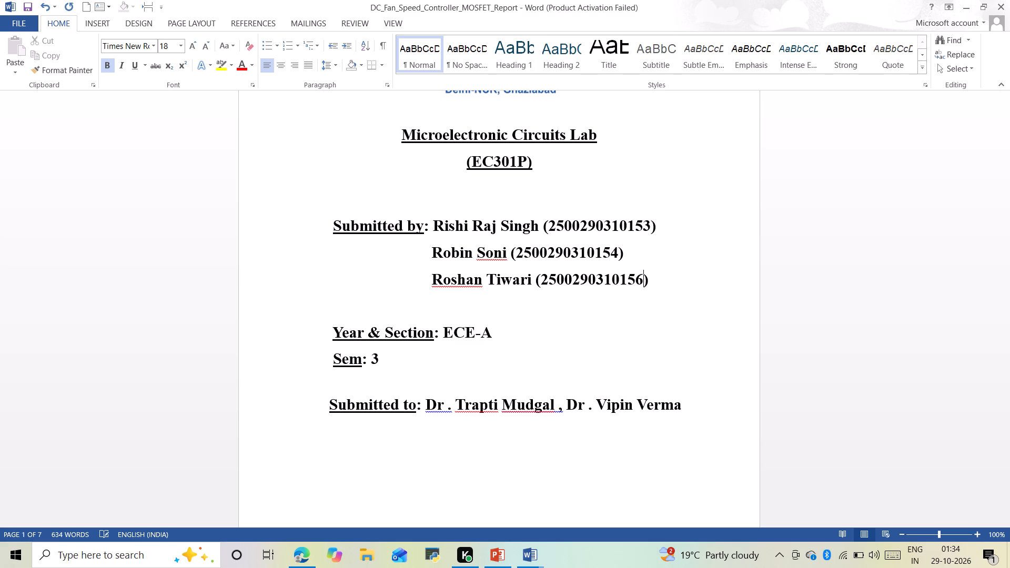
Change the Year & Section entry on the cover page to ECE-C_III(sem).
left_click(509, 338)
key("BackSpace")
key("BackSpace")
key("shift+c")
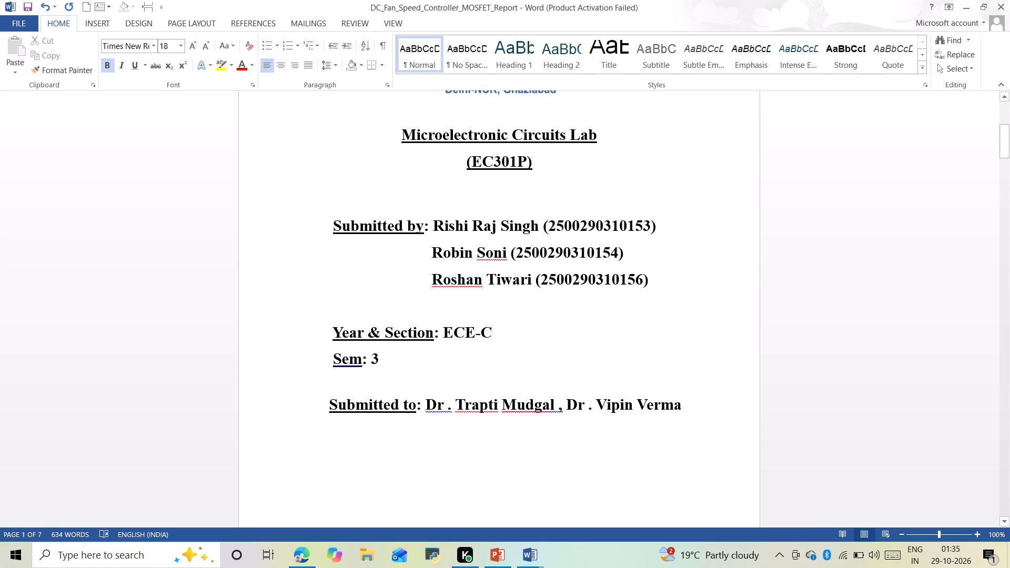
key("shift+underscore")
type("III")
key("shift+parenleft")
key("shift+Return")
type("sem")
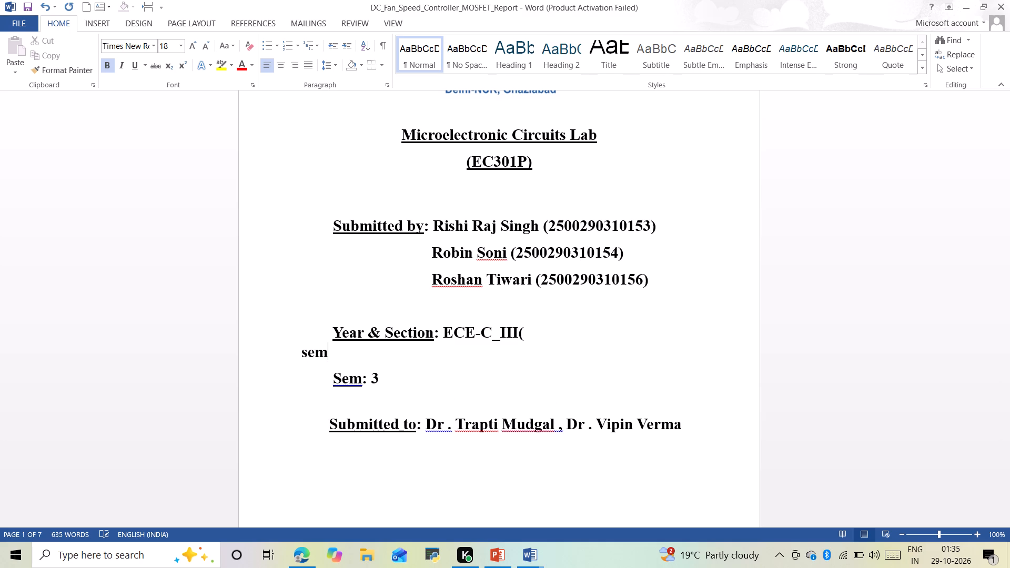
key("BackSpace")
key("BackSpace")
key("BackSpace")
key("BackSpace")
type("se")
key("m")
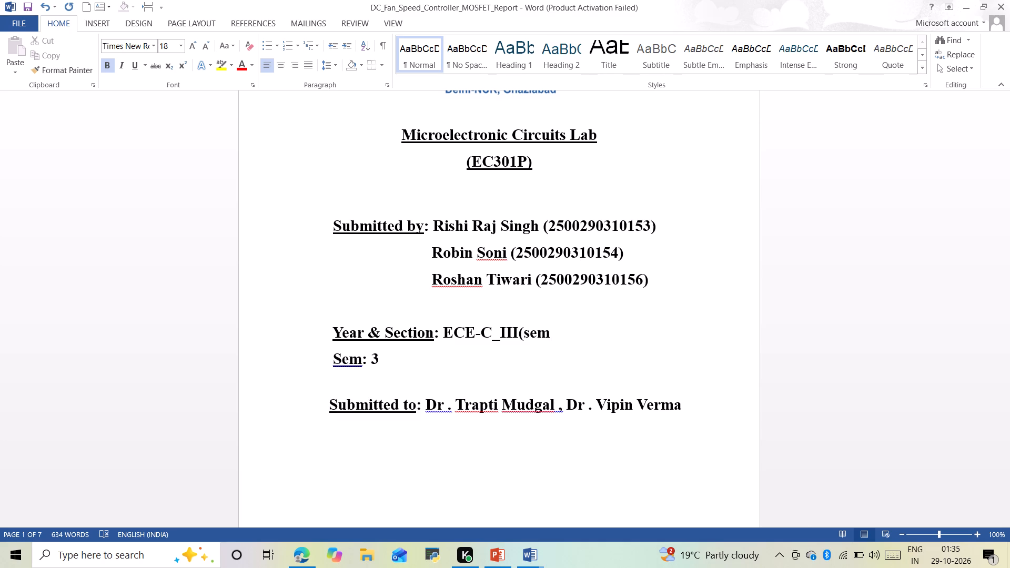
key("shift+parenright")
Select the separate "Sem: 3" line below the Year & Section entry.
left_click_drag(391, 357, 315, 354)
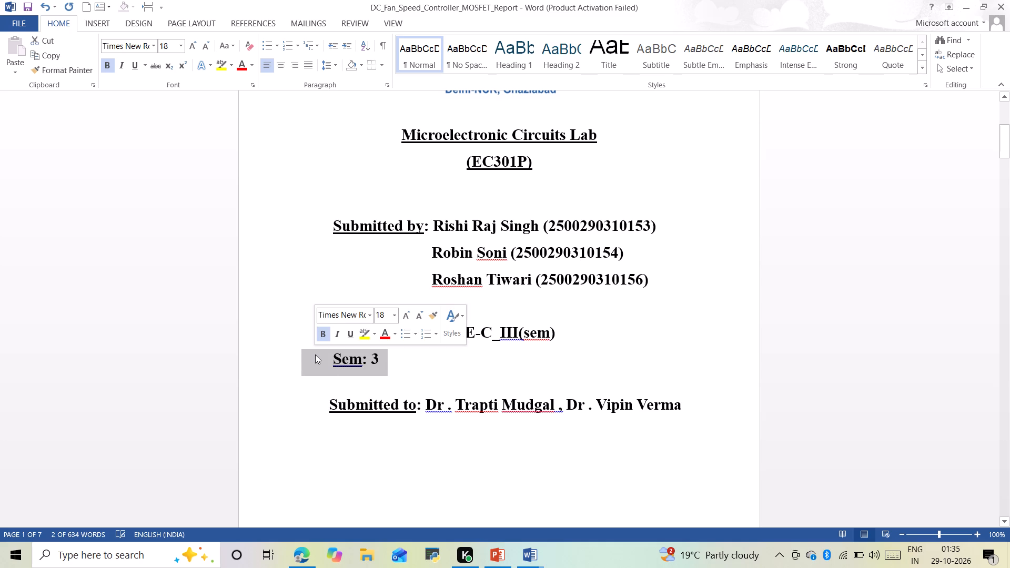
Delete the separate "Sem: 3" line below the Year & Section entry on the cover page.
key("BackSpace")
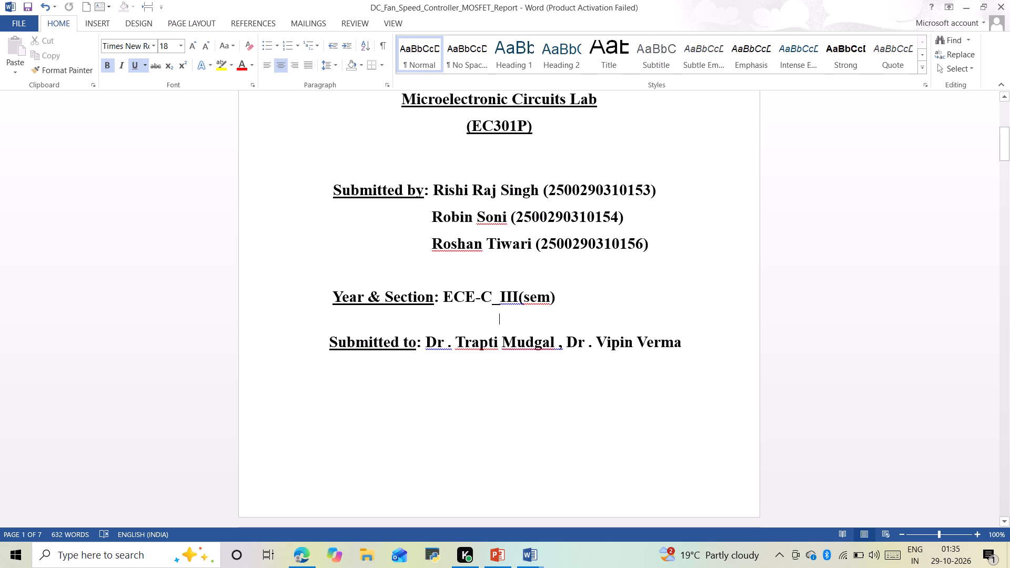
Remove the second instructor, including title and preceding comma, from the Submitted to line and end the remaining name with a period.
left_click_drag(601, 343, 655, 342)
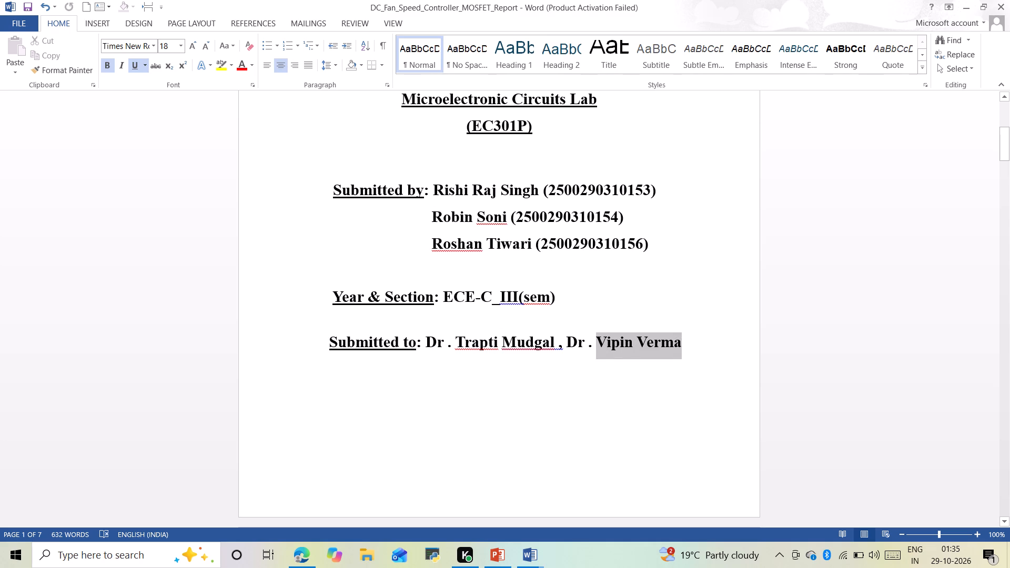
left_click_drag(655, 342, 654, 342)
left_click_drag(654, 342, 680, 347)
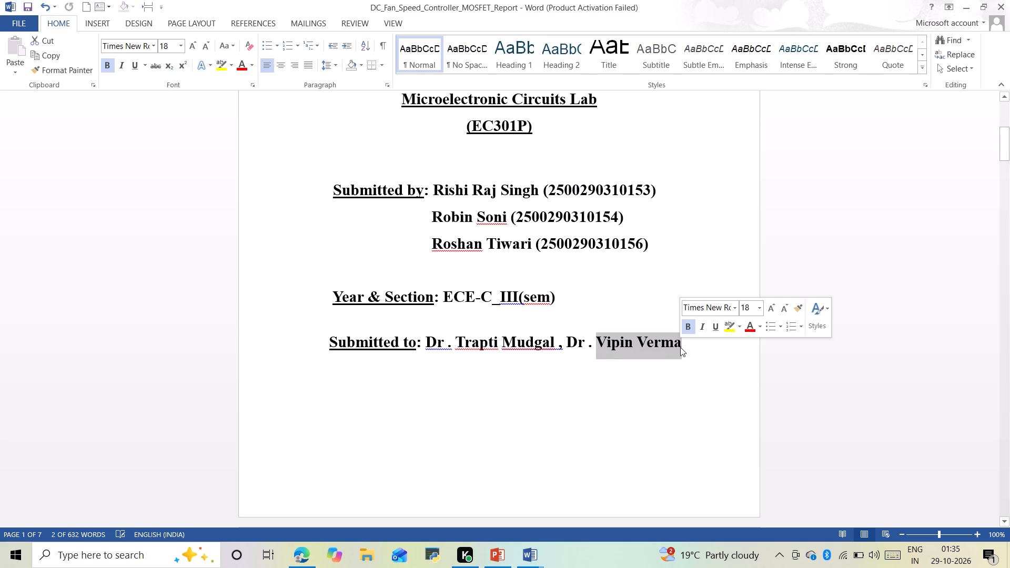
key("BackSpace")
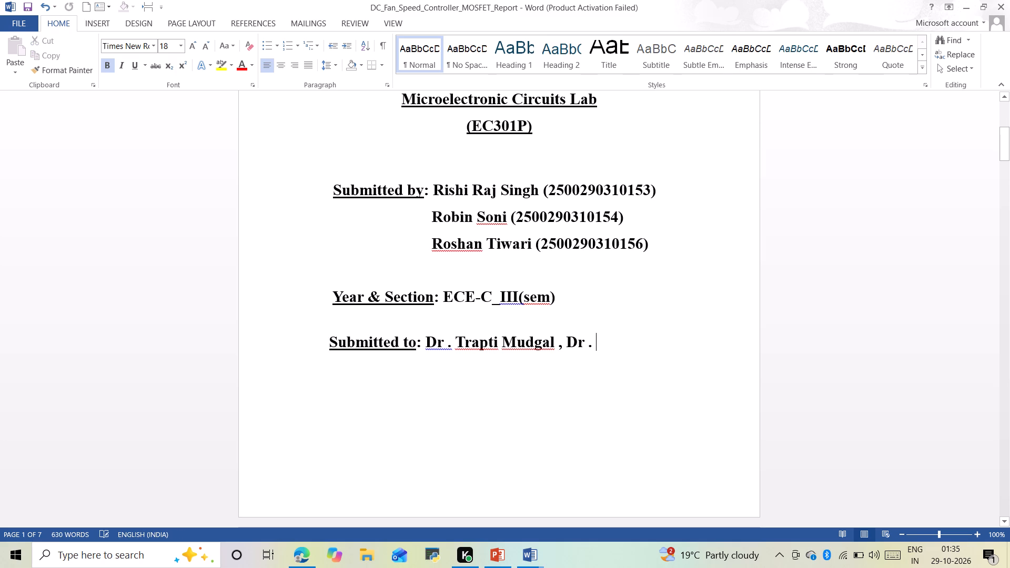
key("BackSpace")
key("BackSpace")
key("BackSpace")
key("BackSpace")
key("BackSpace")
key("BackSpace")
key("BackSpace")
key("BackSpace")
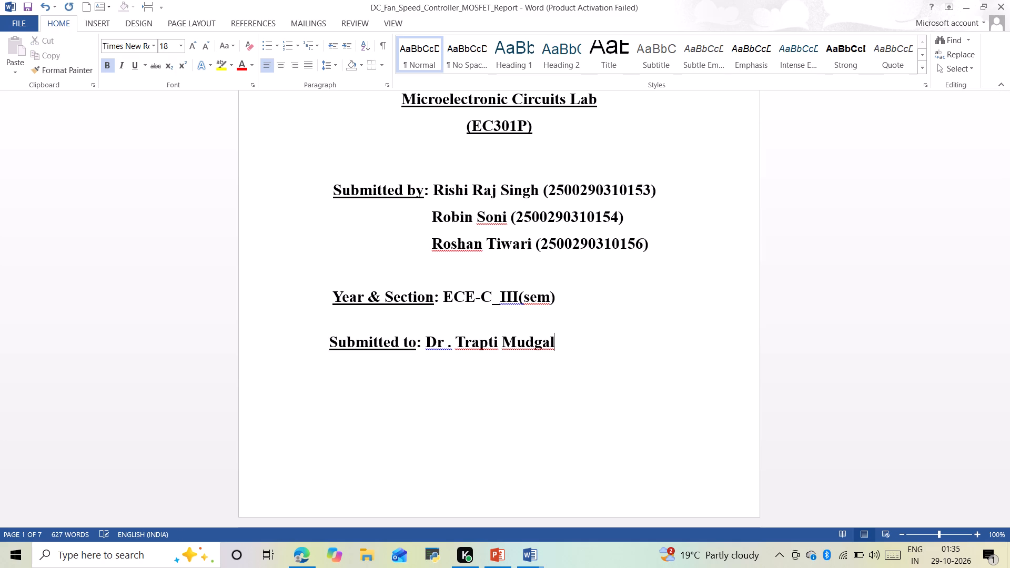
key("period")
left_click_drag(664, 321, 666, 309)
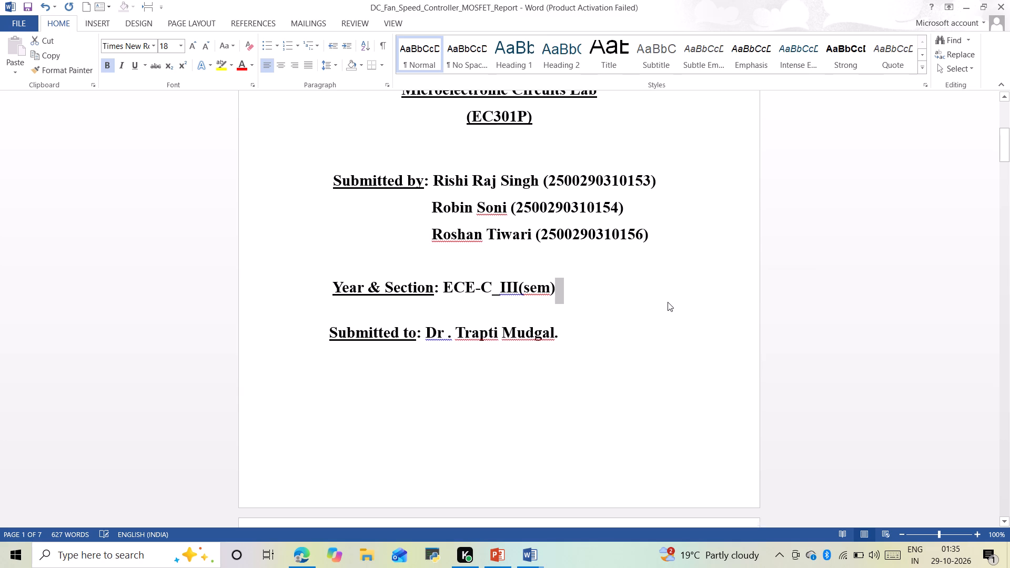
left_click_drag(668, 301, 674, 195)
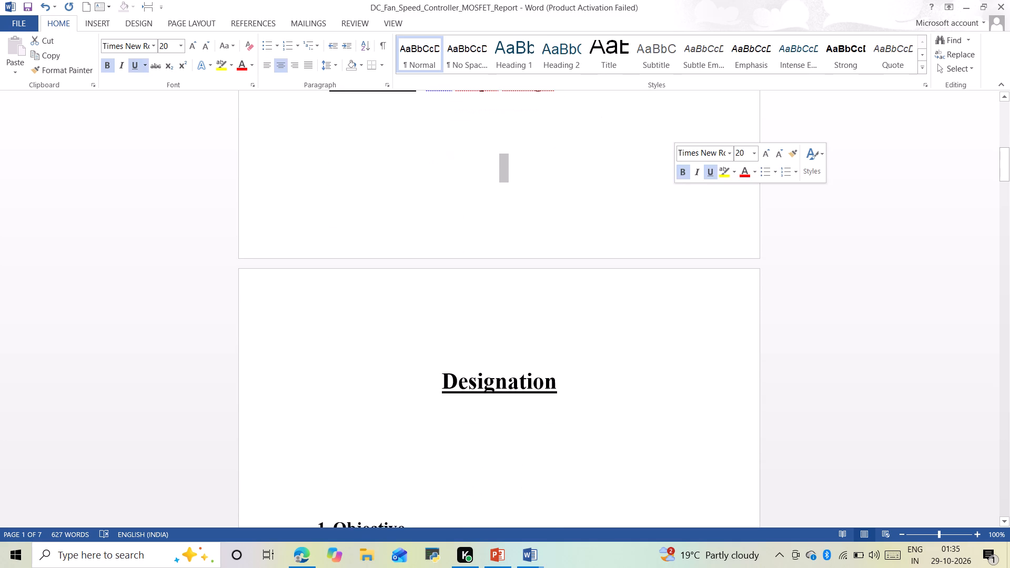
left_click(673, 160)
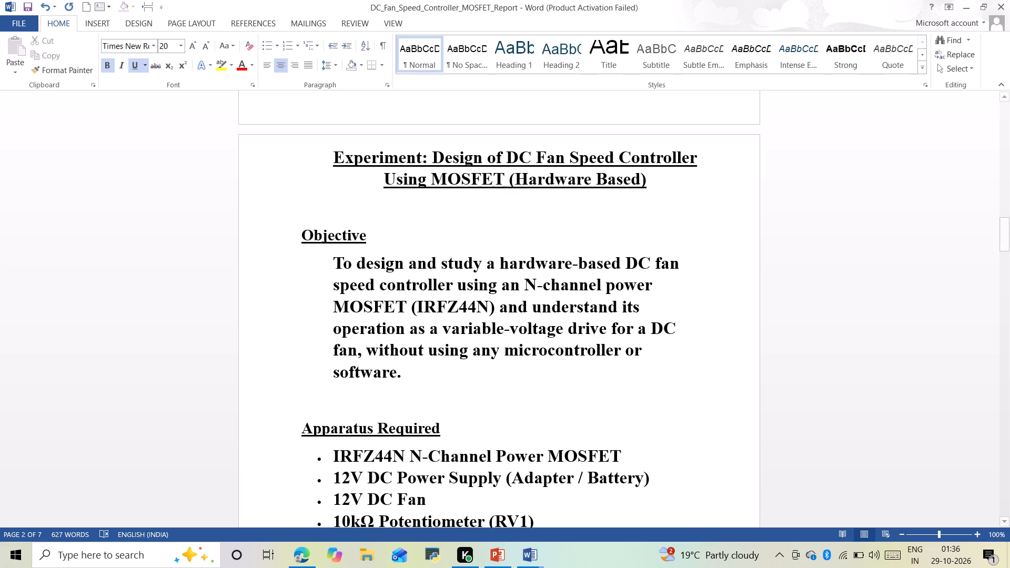
Apply the Heading 1 style to the title "Experiment: Design of DC Fan Speed Controller Using MOSFET (Hardware Based)".
left_click(341, 160)
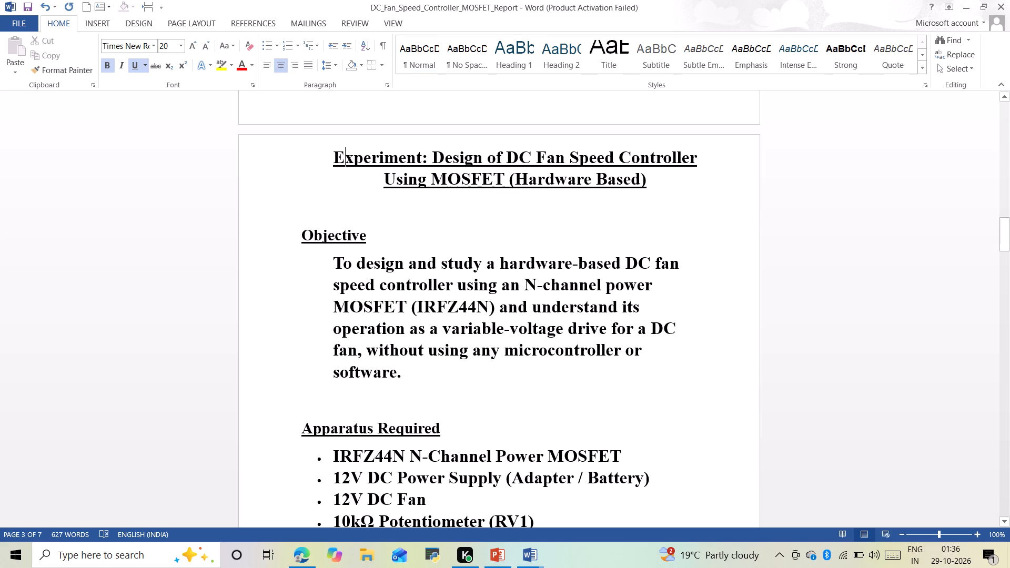
left_click_drag(331, 158, 652, 188)
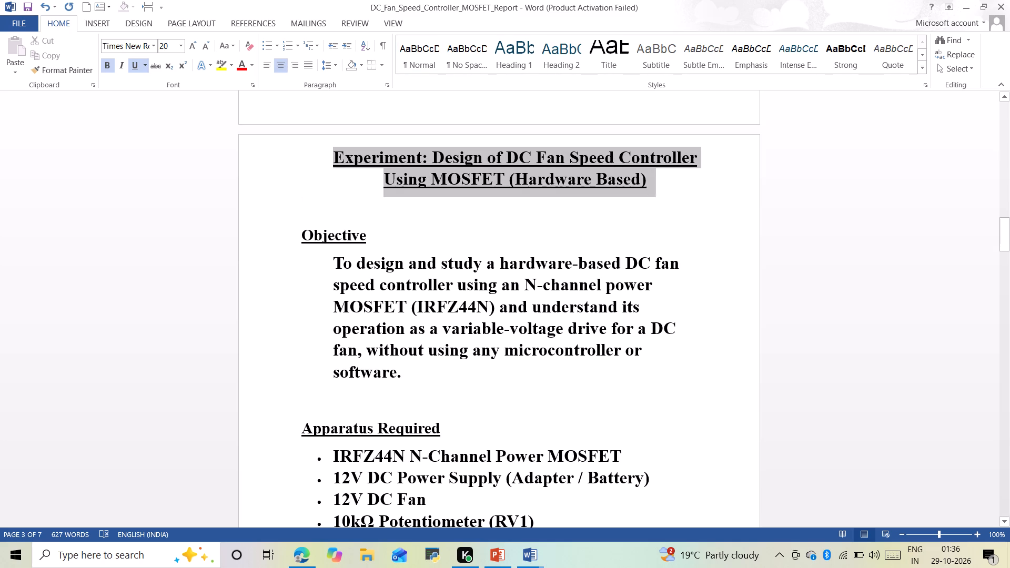
left_click_drag(652, 188, 651, 188)
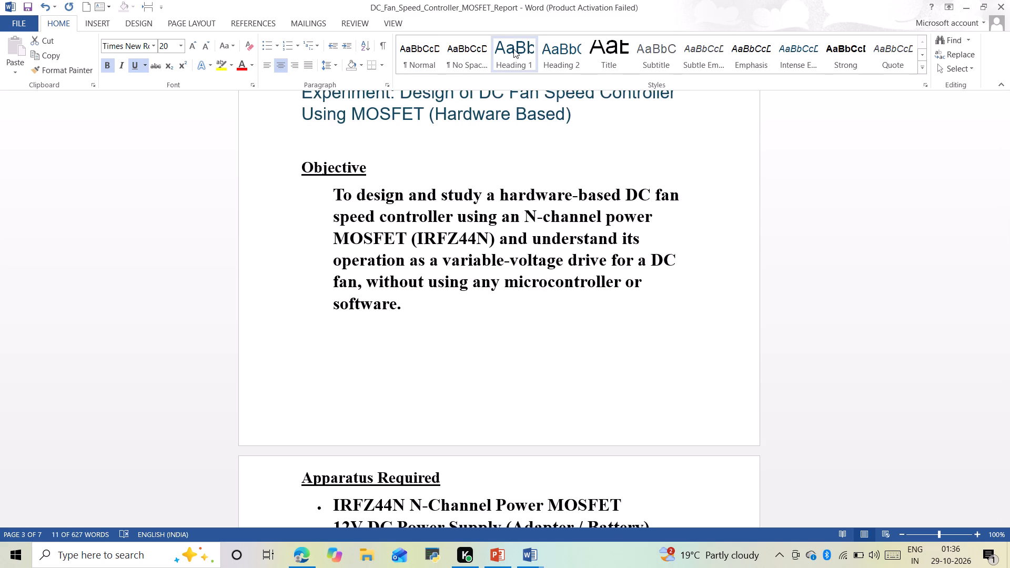
left_click(513, 49)
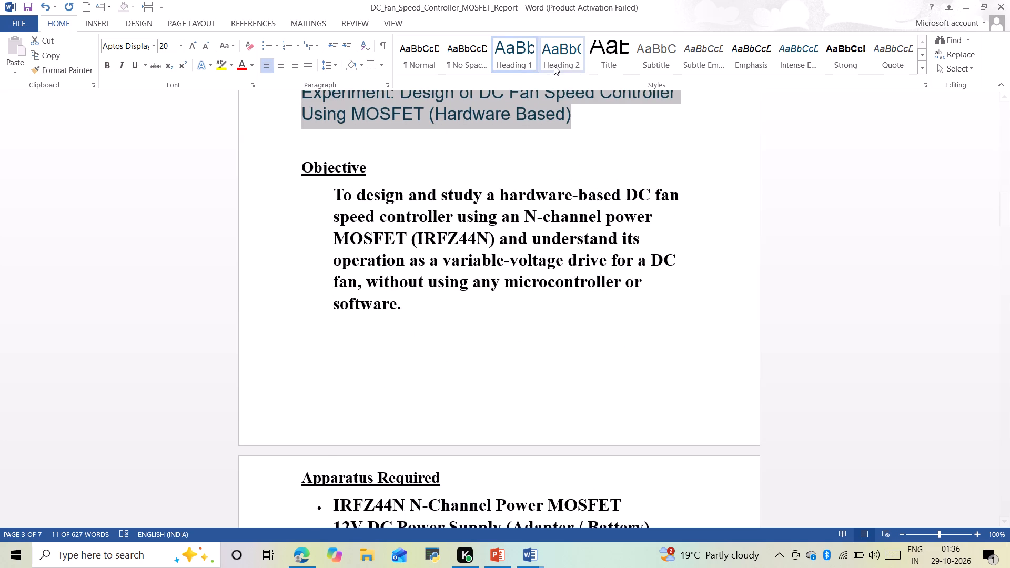
left_click(554, 66)
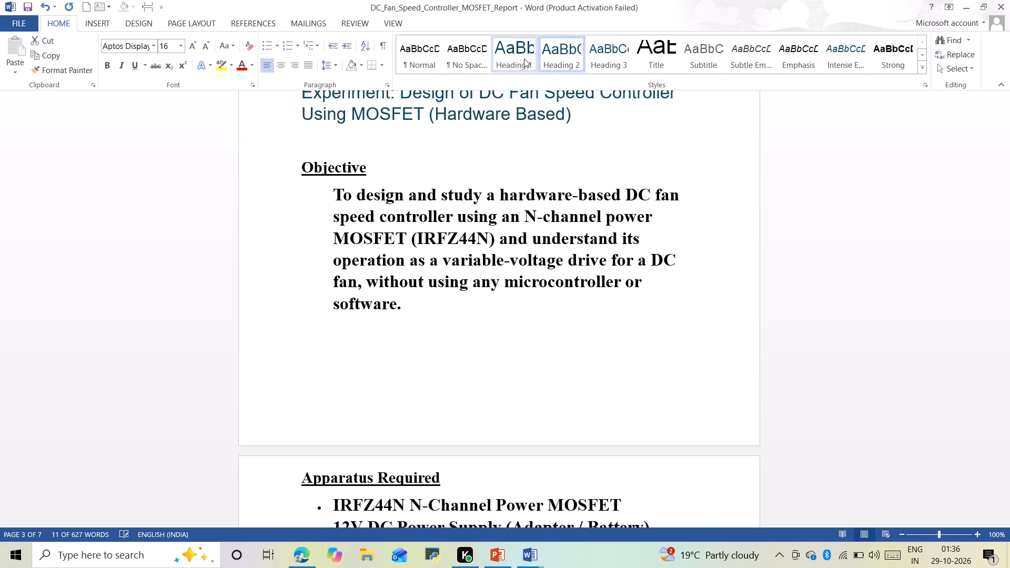
left_click(524, 58)
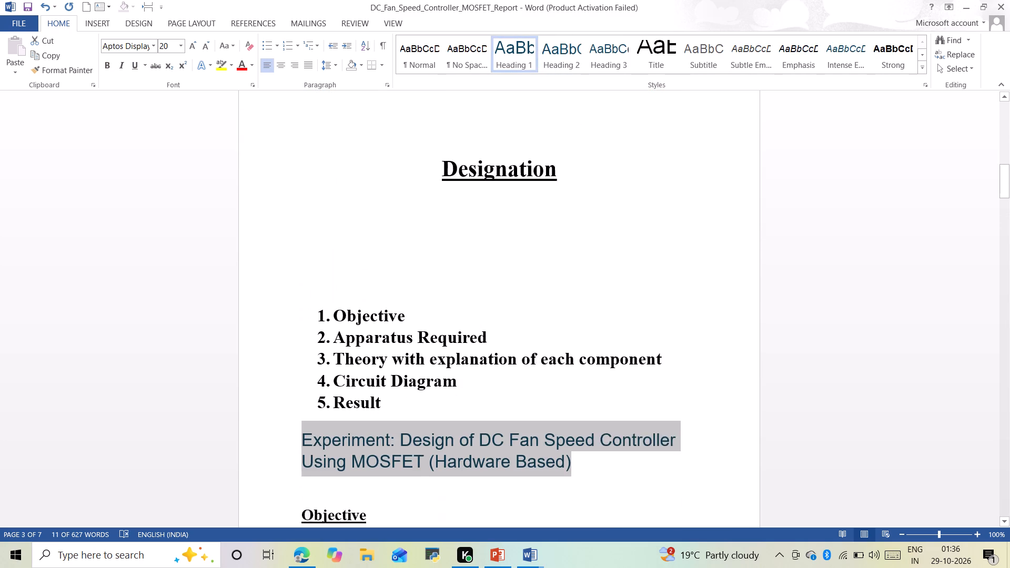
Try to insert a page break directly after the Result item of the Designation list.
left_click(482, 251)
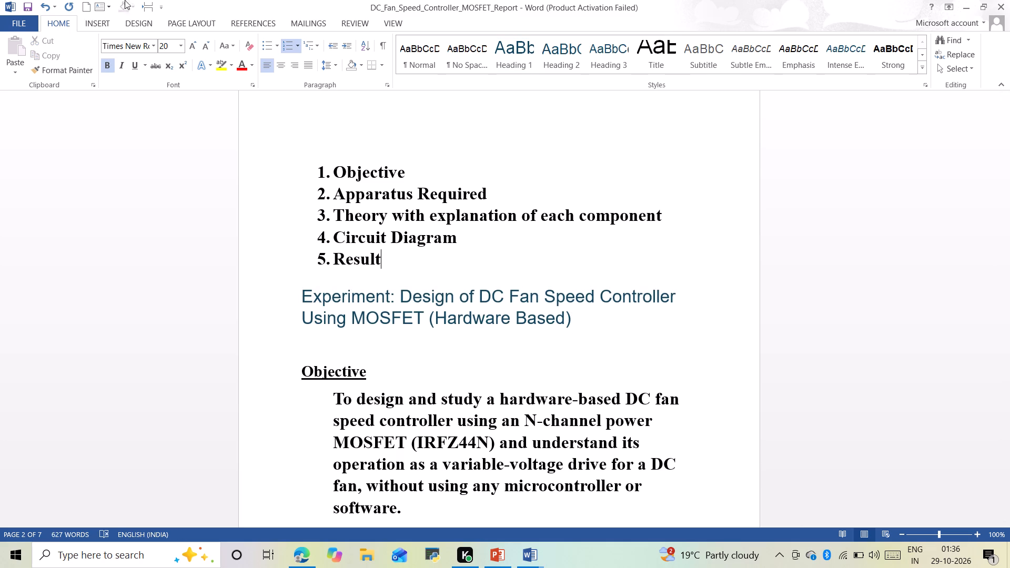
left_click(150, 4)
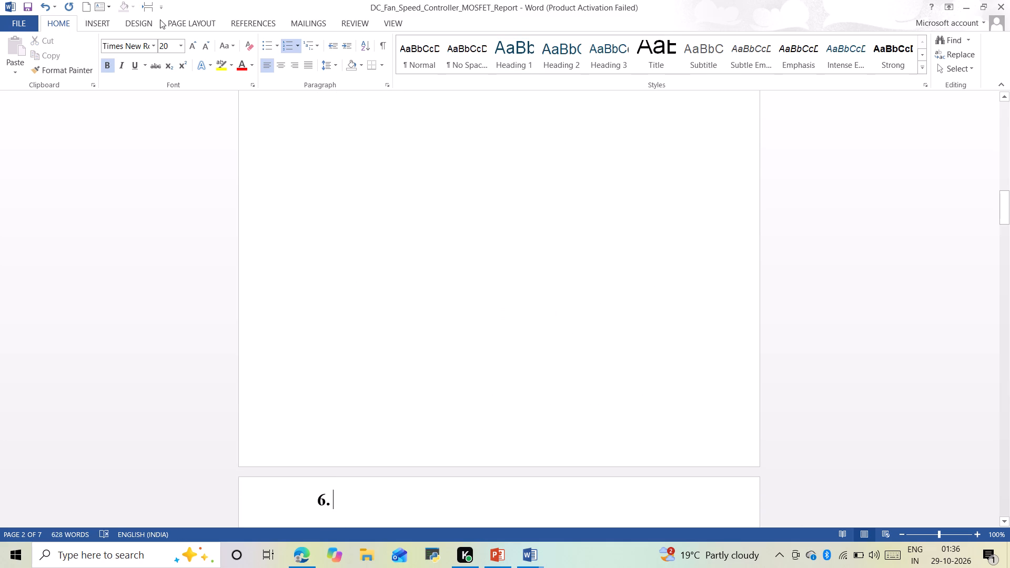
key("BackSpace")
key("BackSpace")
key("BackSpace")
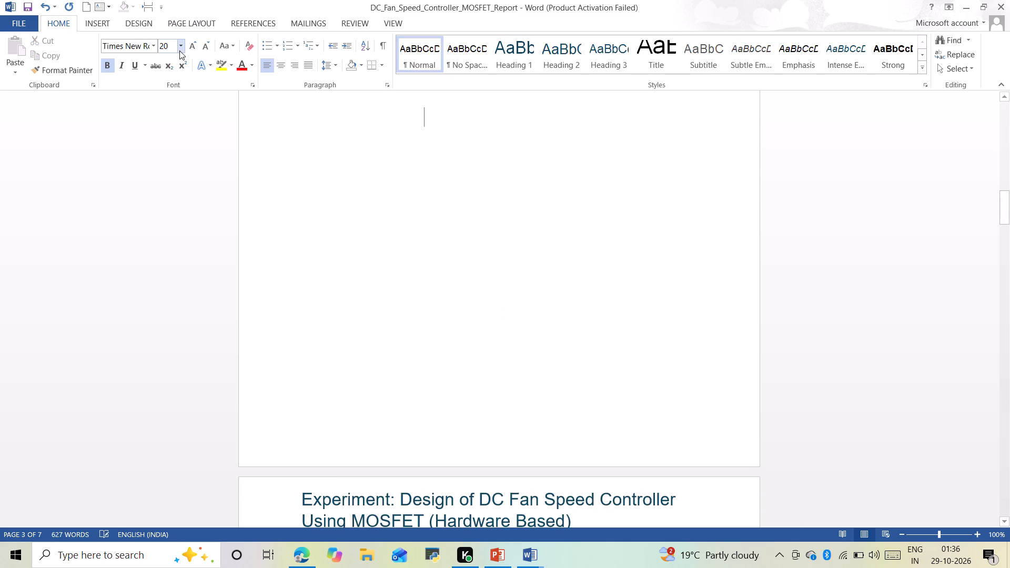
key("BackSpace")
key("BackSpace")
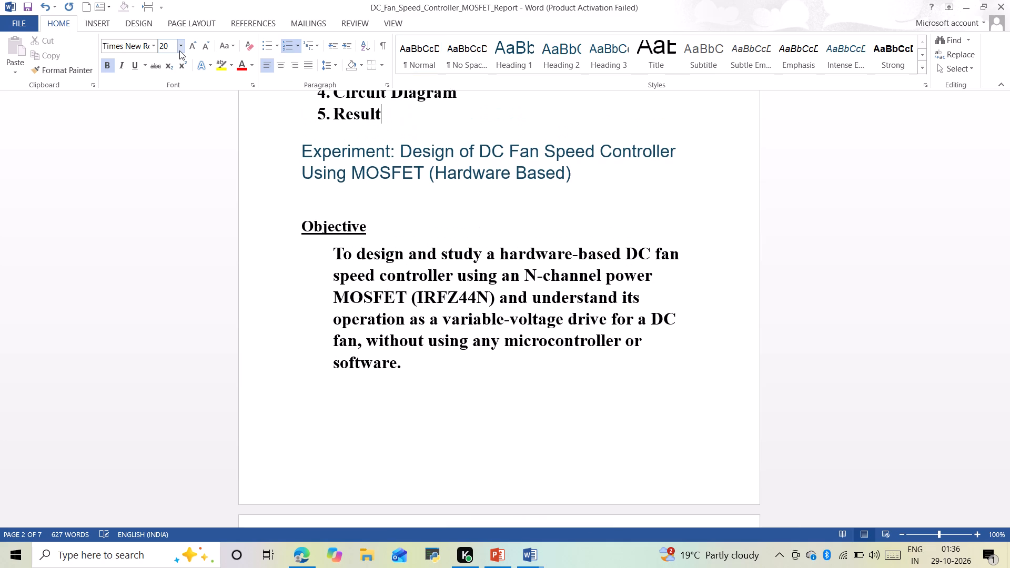
End the numbered list after Result and insert a page break so the experiment title starts a new page.
key("Return")
key("Return")
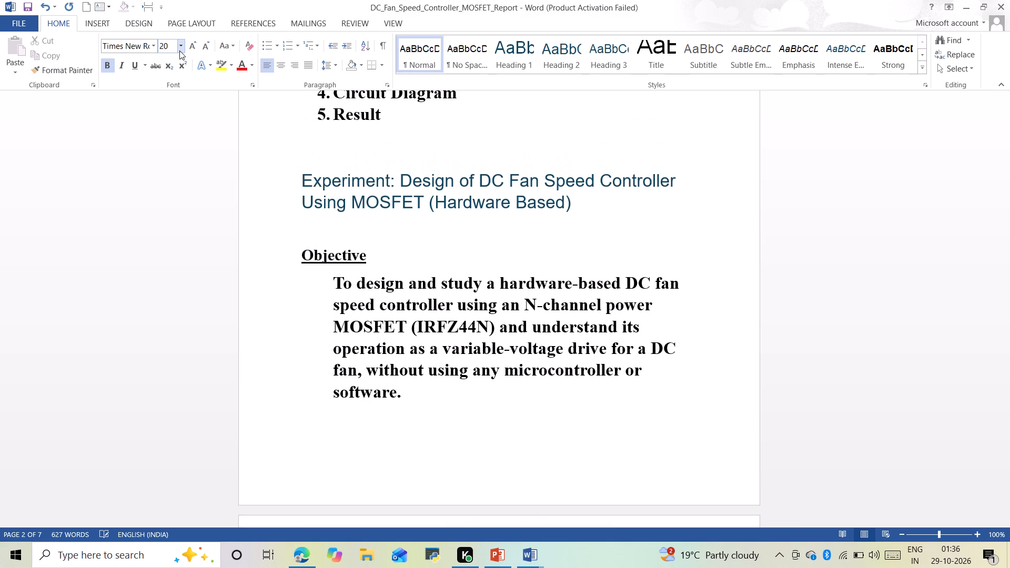
left_click(147, 6)
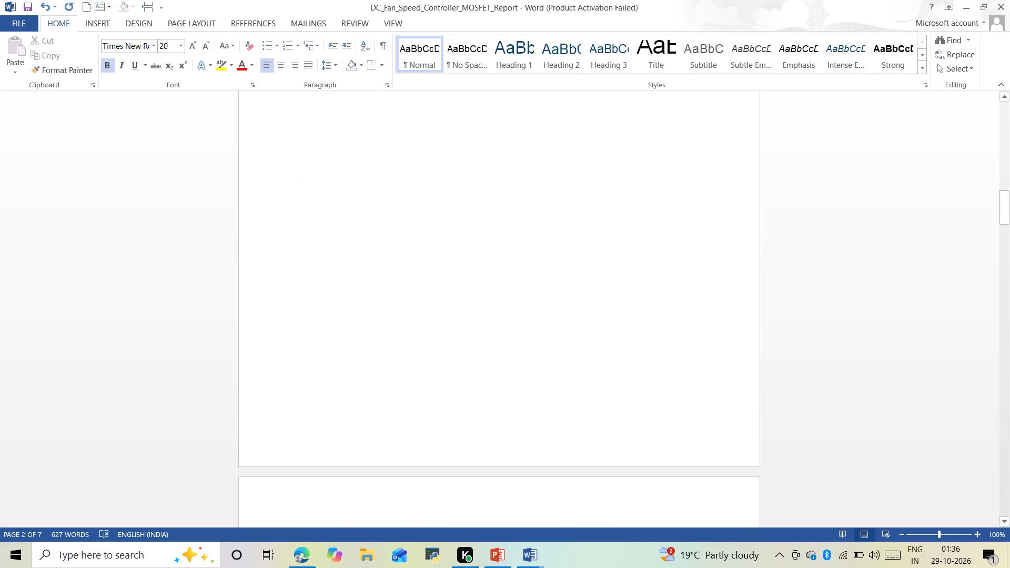
key("Delete")
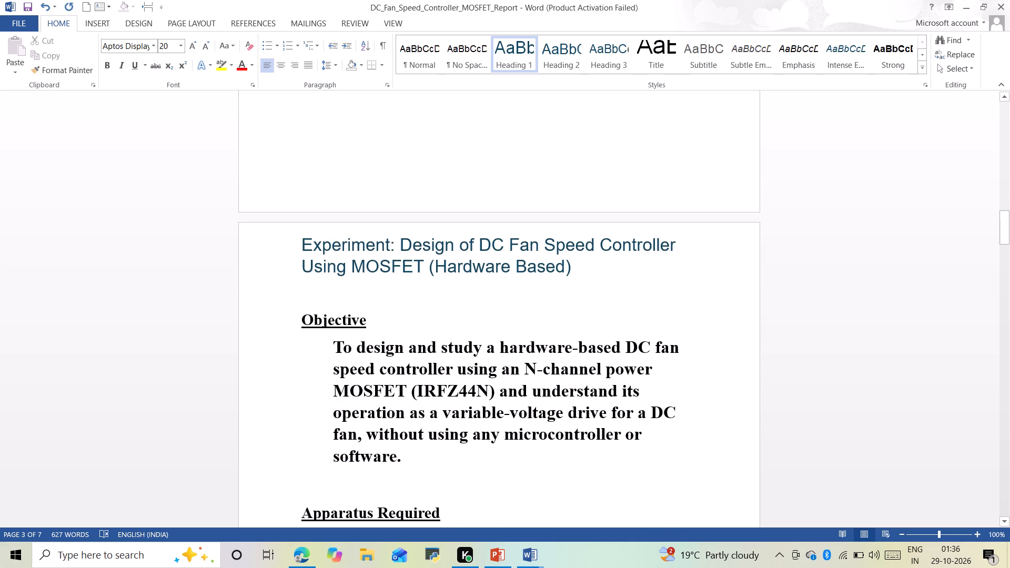
Apply the Heading 2 style to the Objective title and the paragraph describing the objective beneath it.
left_click_drag(300, 324, 346, 325)
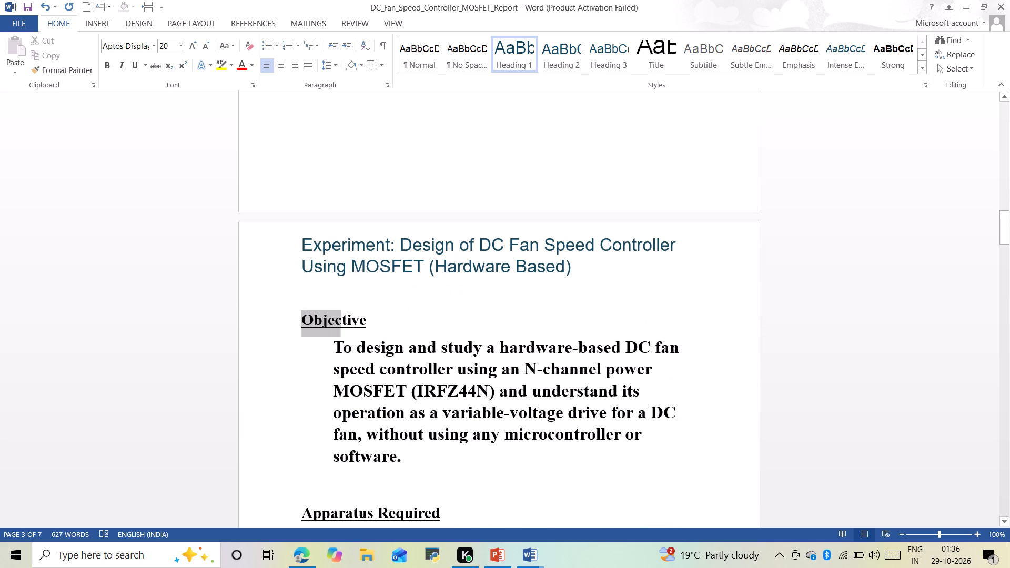
left_click_drag(346, 325, 402, 455)
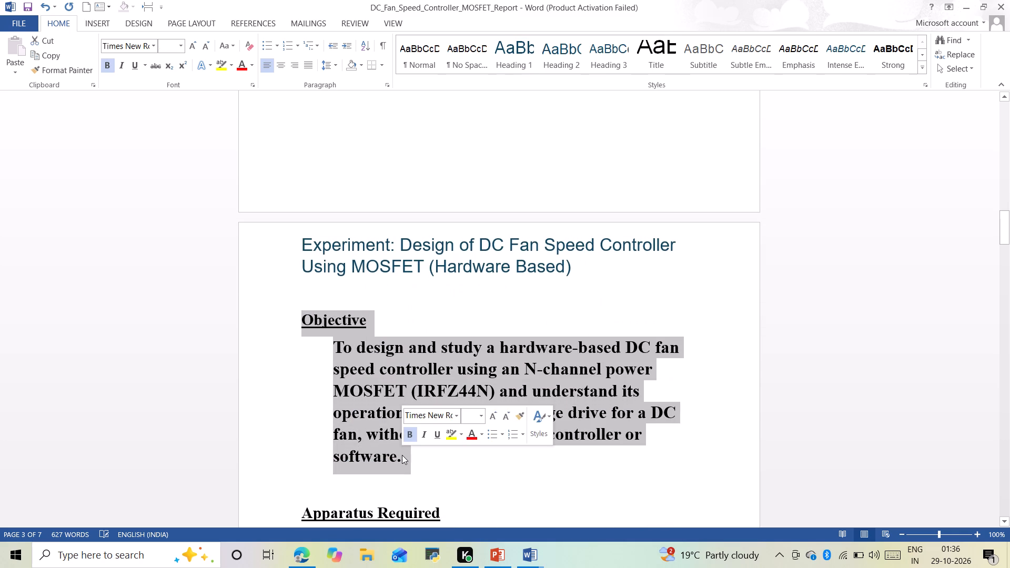
triple_click(563, 47)
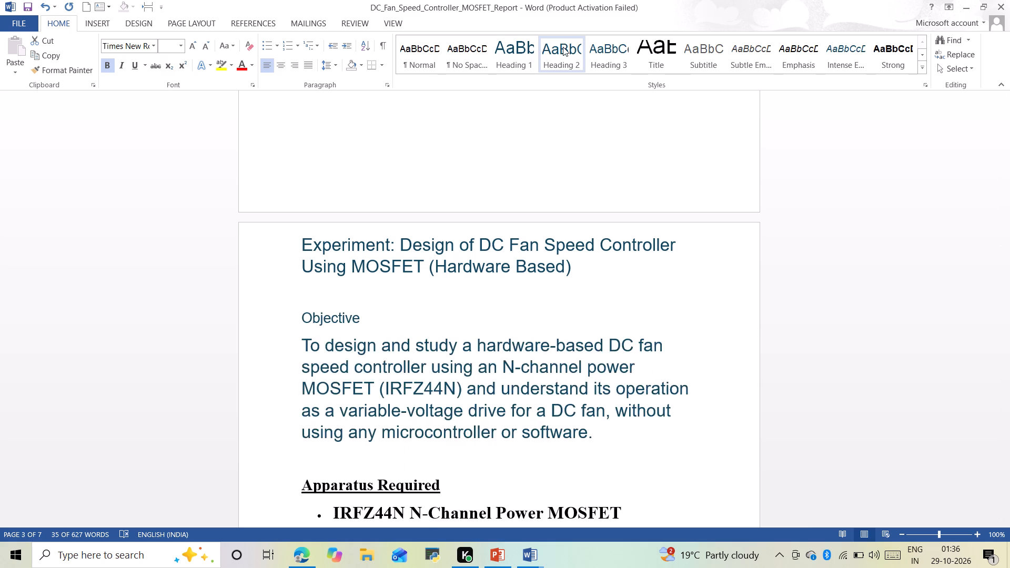
left_click(563, 47)
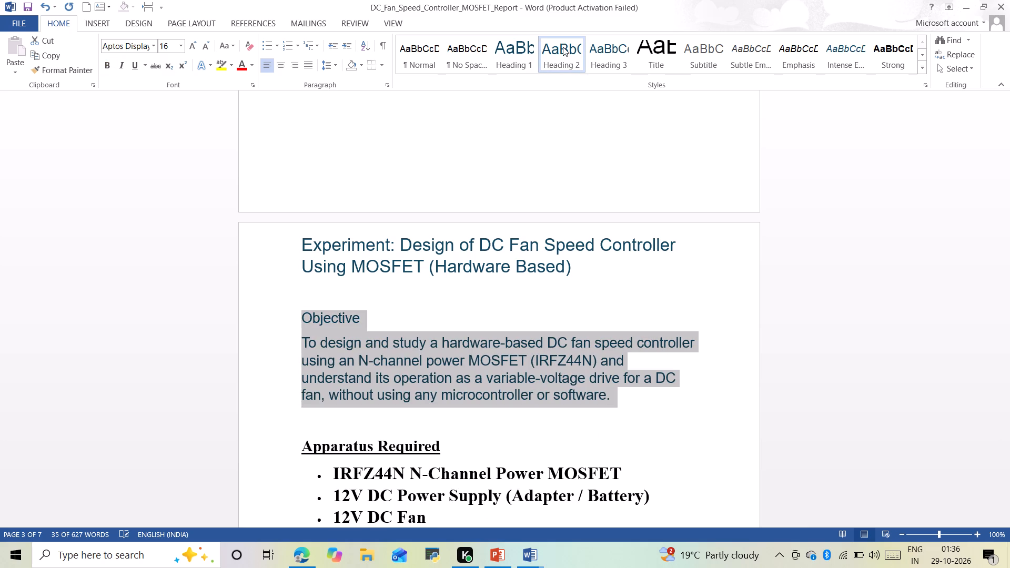
left_click(482, 283)
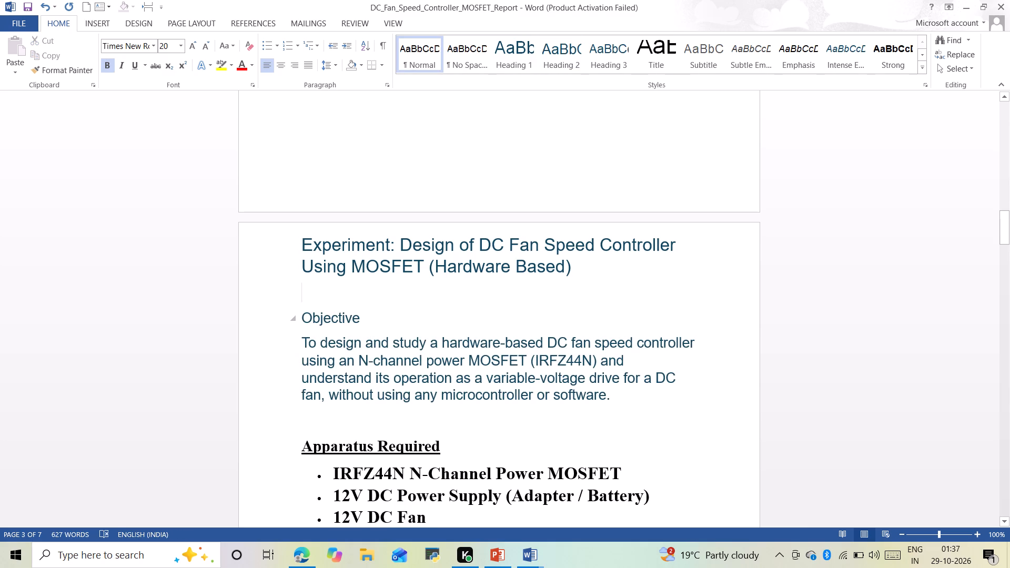
Add a colon at the end of the Objective heading so it reads "Objective:".
left_click(402, 322)
key("semicolon")
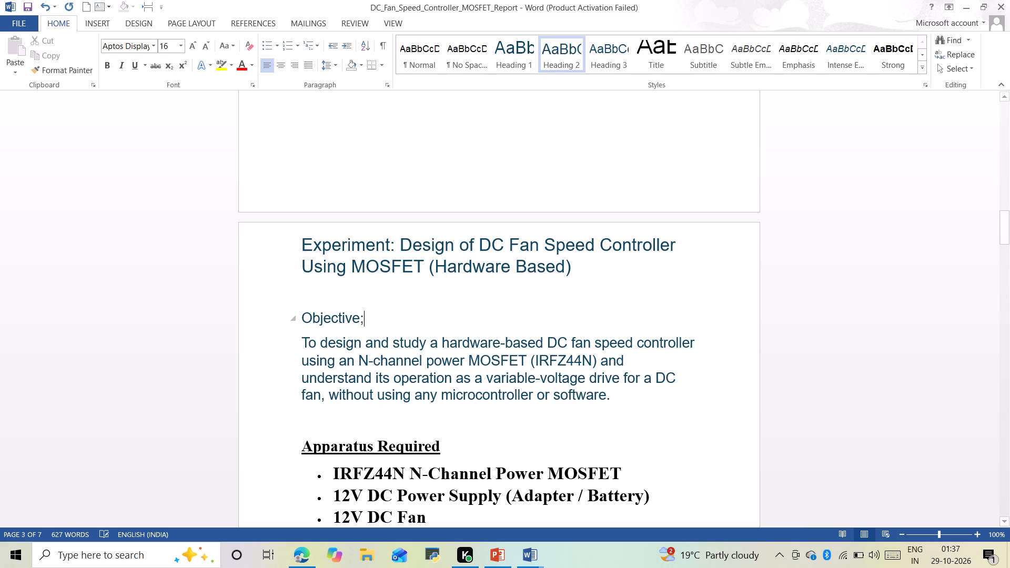
key("BackSpace")
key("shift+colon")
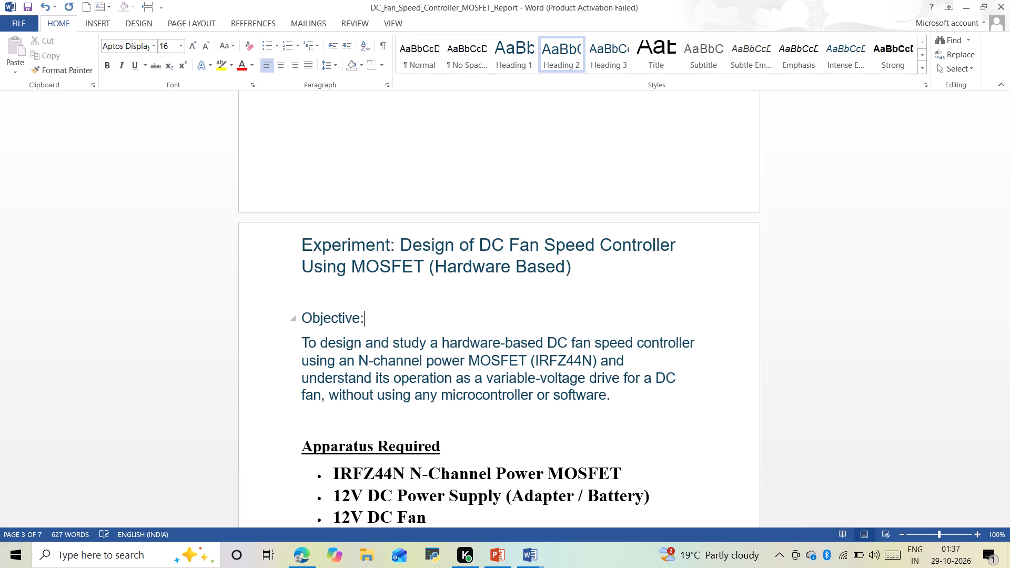
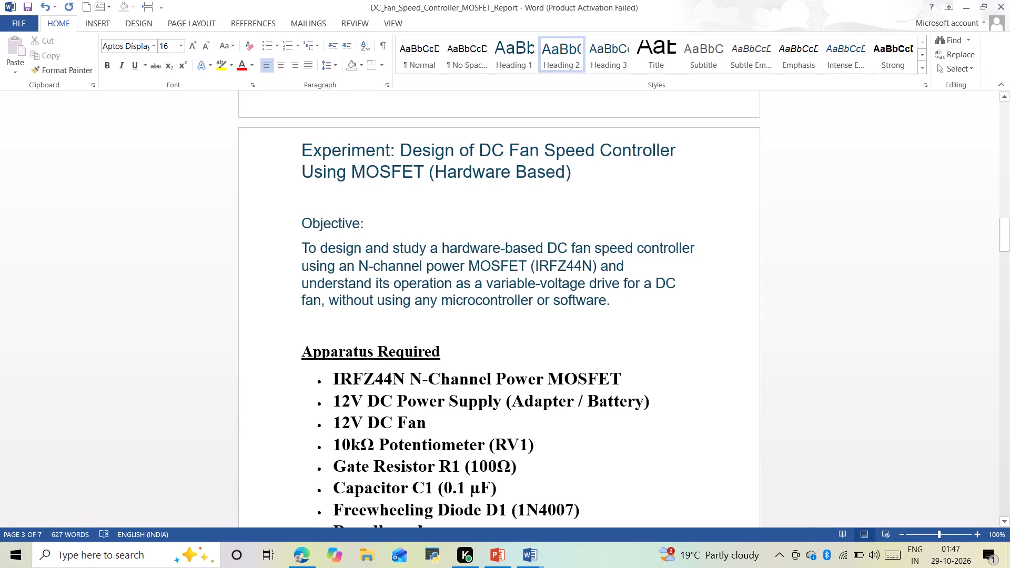
Insert one blank line above the experiment title at the start of its page.
left_click(304, 147)
key("Return")
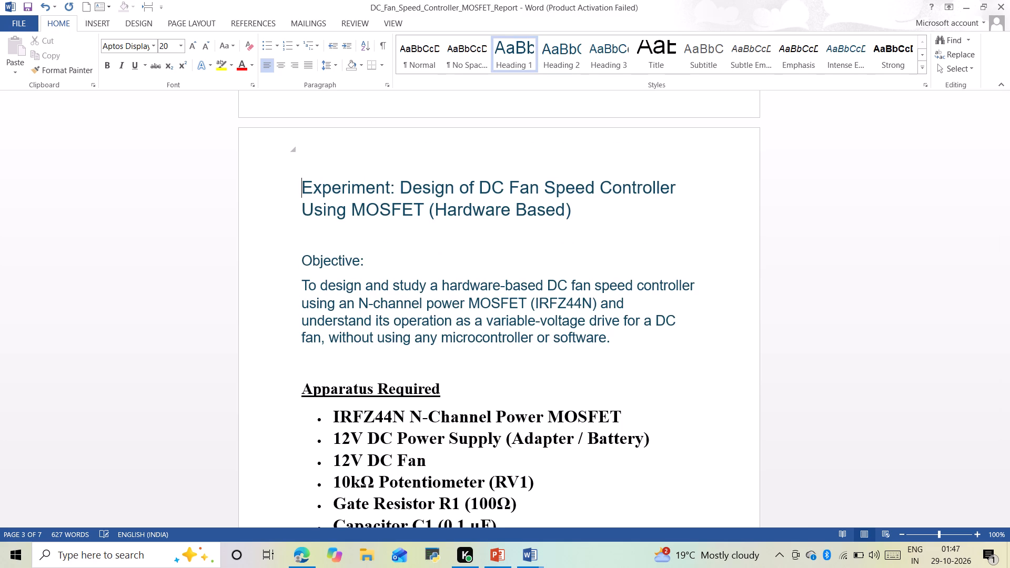
key("Return")
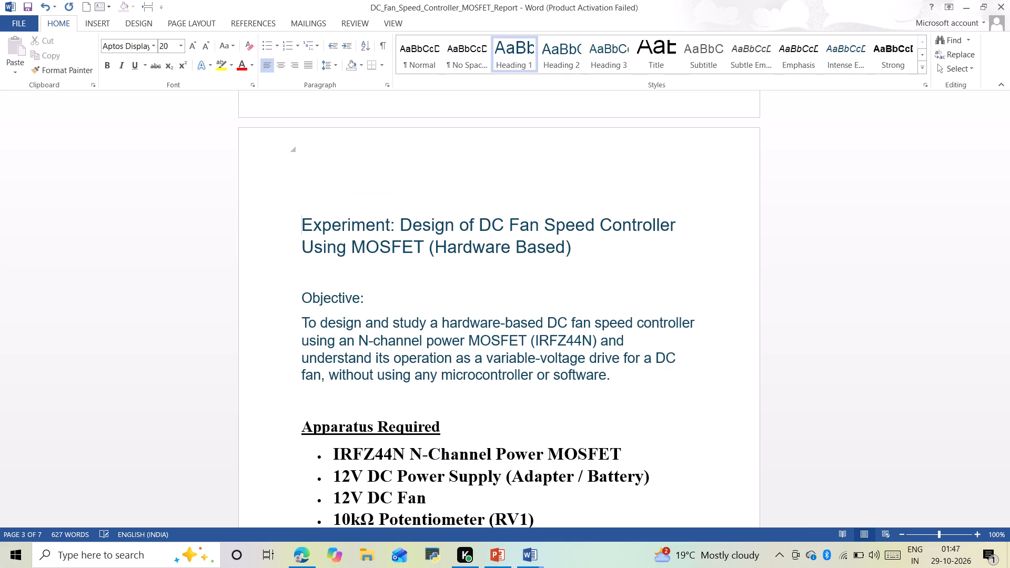
key("BackSpace")
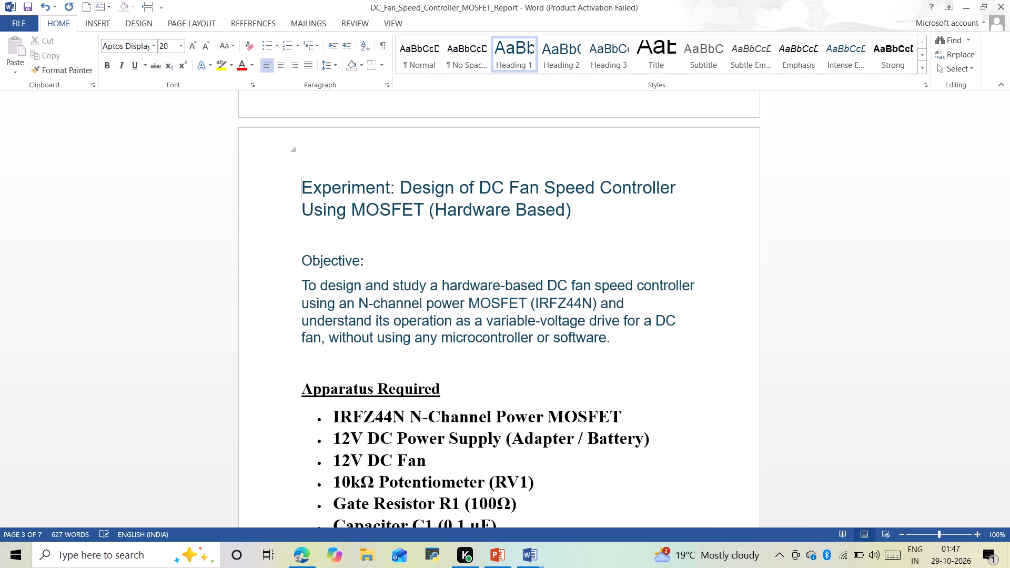
Set the font colour of the entire document's text to black.
left_click(300, 181)
key("ctrl+a")
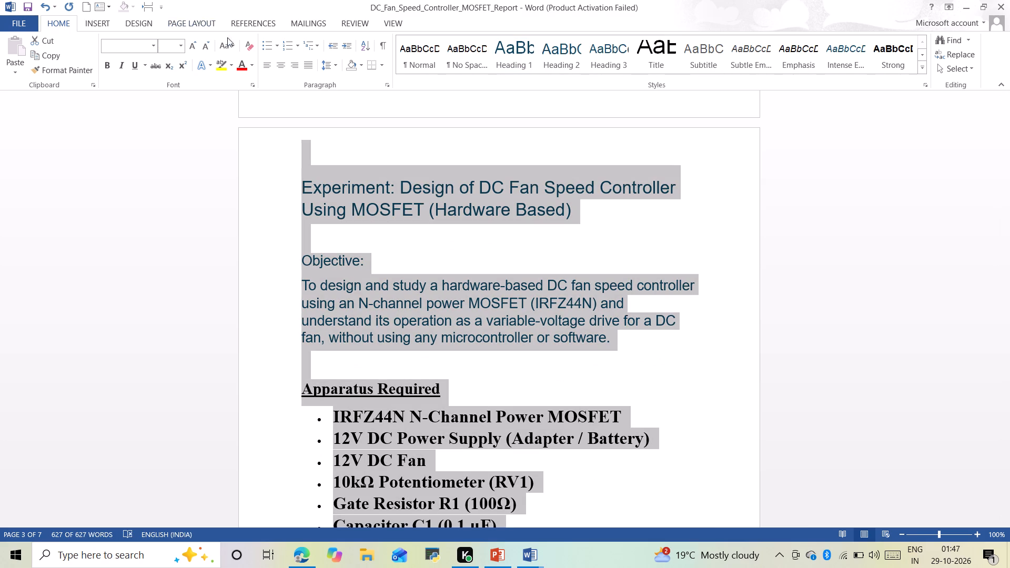
left_click(252, 70)
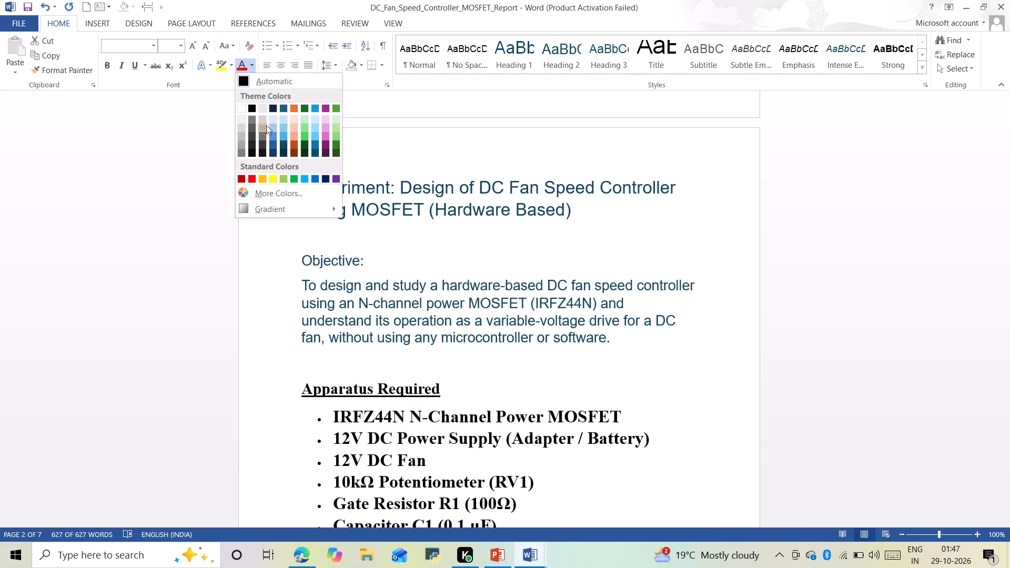
left_click(254, 108)
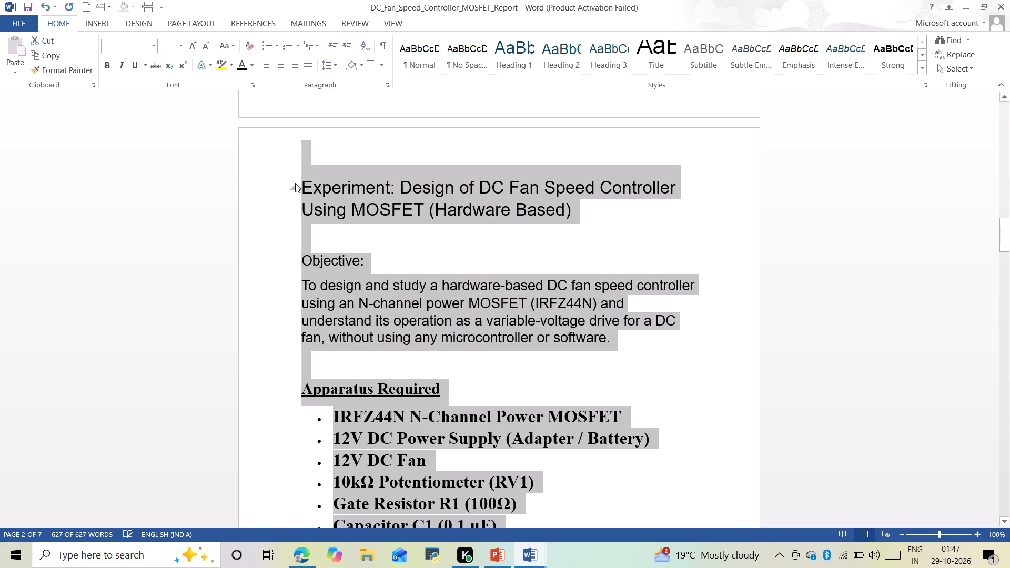
left_click(295, 183)
left_click(355, 246)
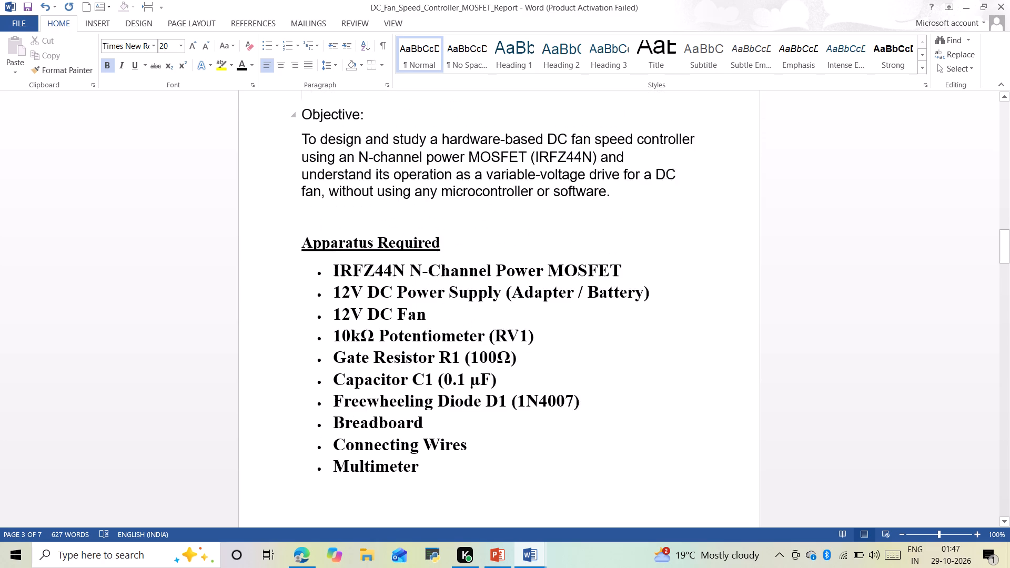
Add two blank lines between the objective paragraph and the Apparatus Required heading.
left_click(513, 214)
key("Return")
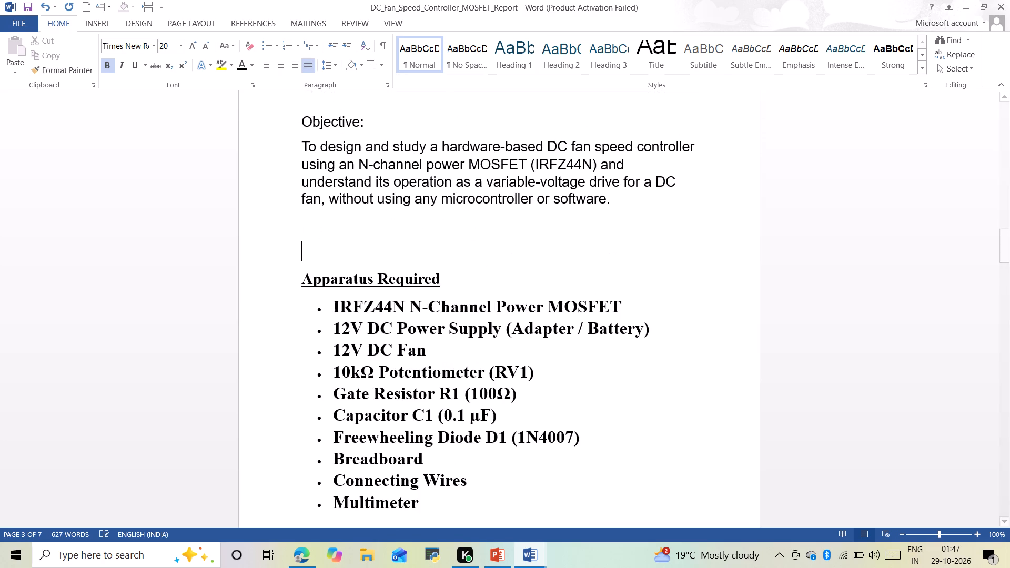
key("Return")
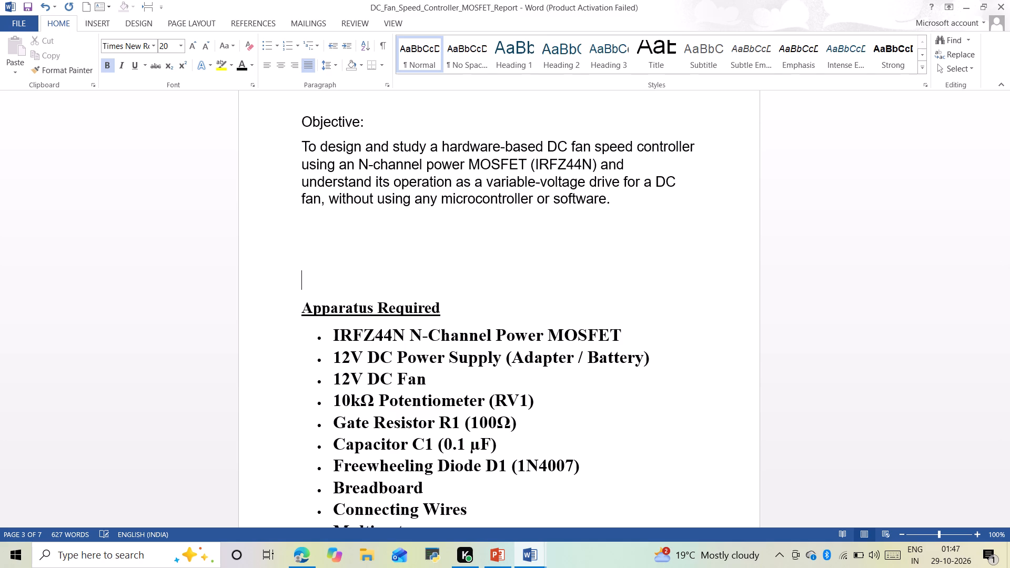
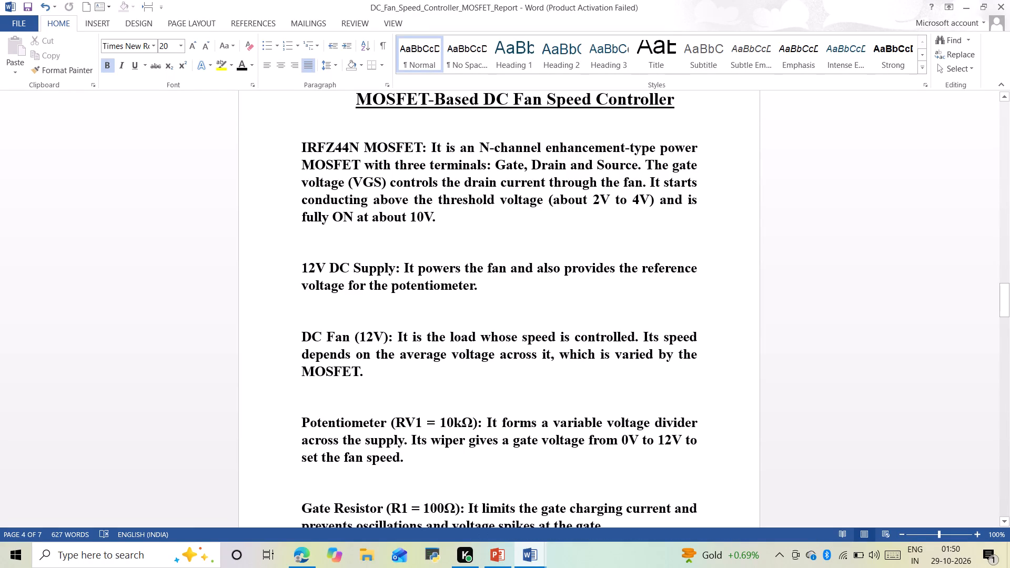
Remove bold formatting from the entire document's text.
key("ctrl+a")
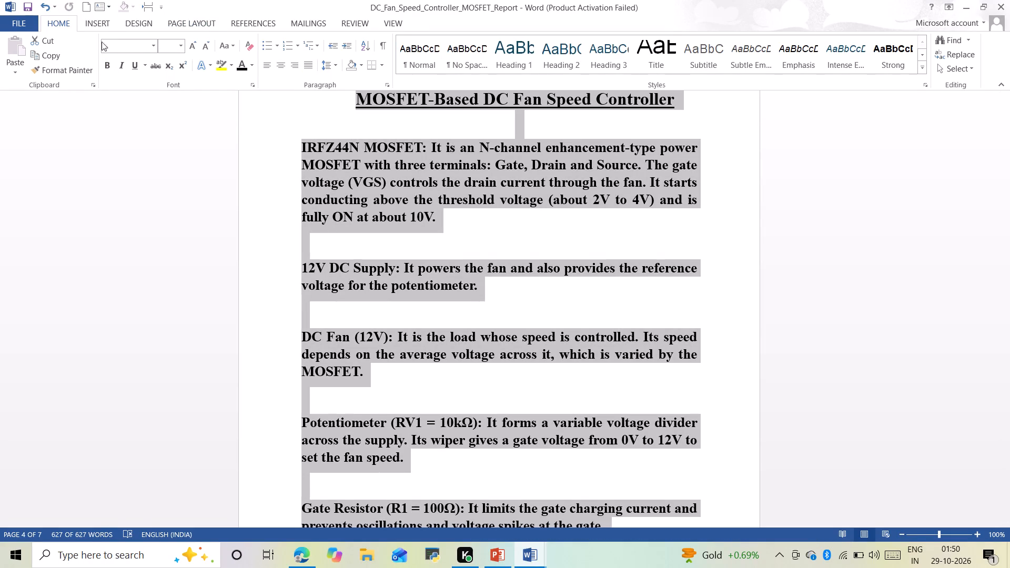
left_click(109, 69)
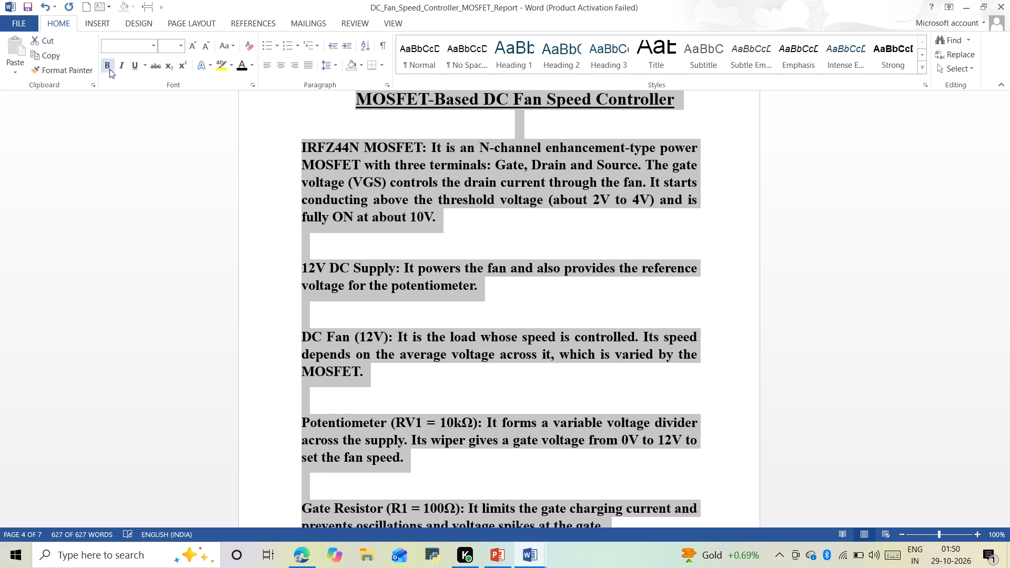
left_click(107, 72)
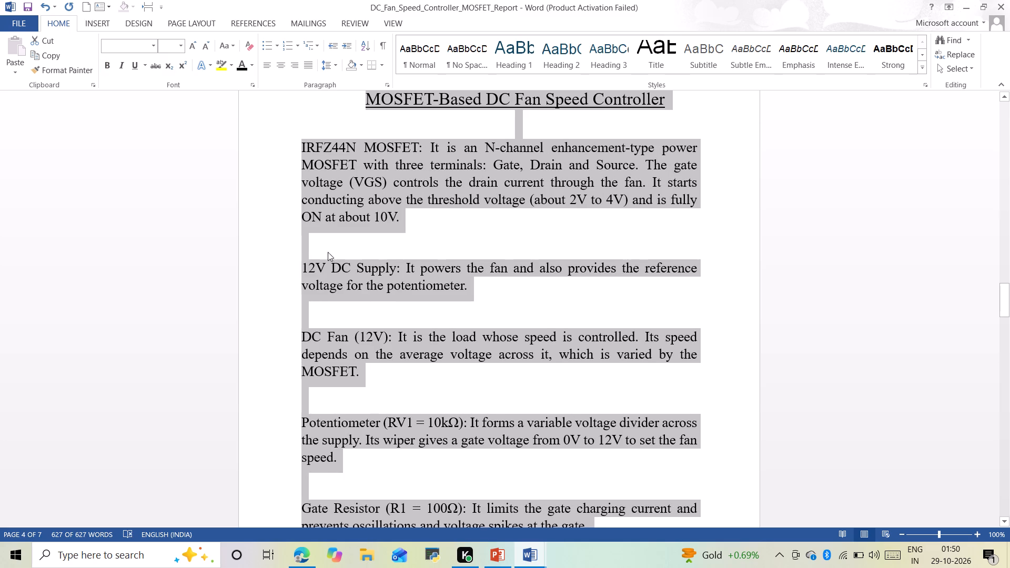
left_click(292, 258)
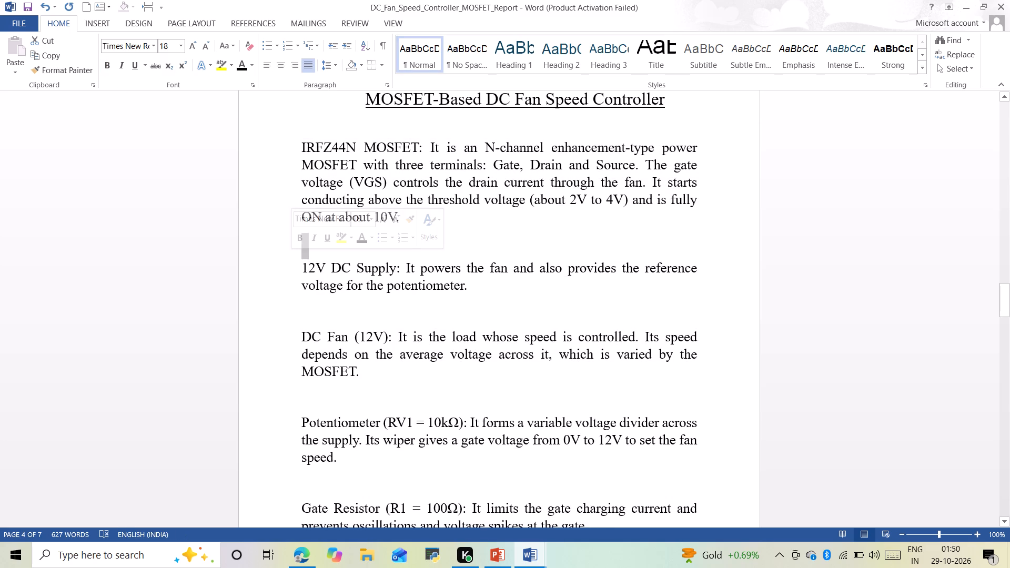
left_click(380, 358)
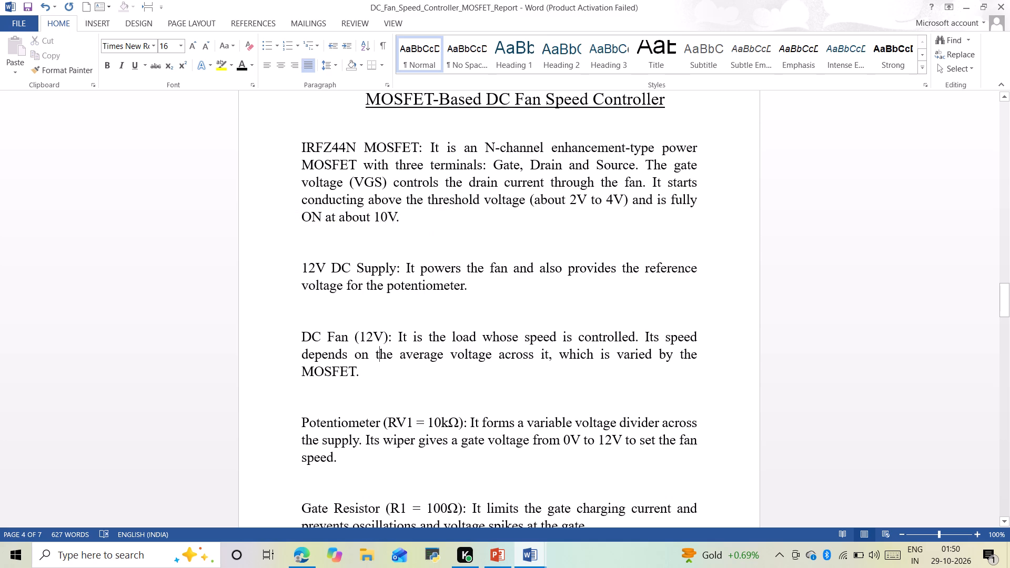
left_click(363, 257)
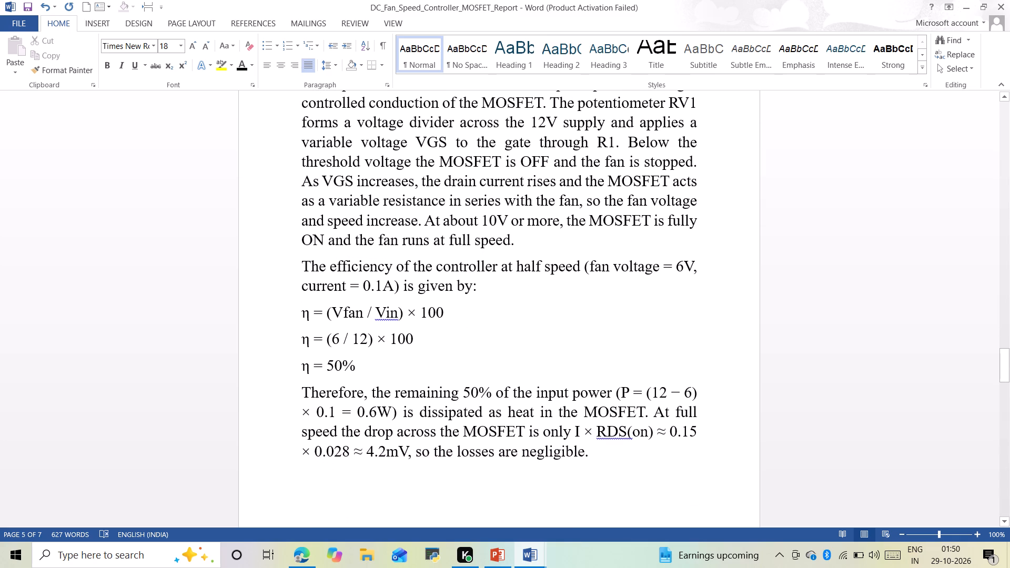
Ignore the grammar flag once on "Vin" in the controller's efficiency formula.
right_click(386, 315)
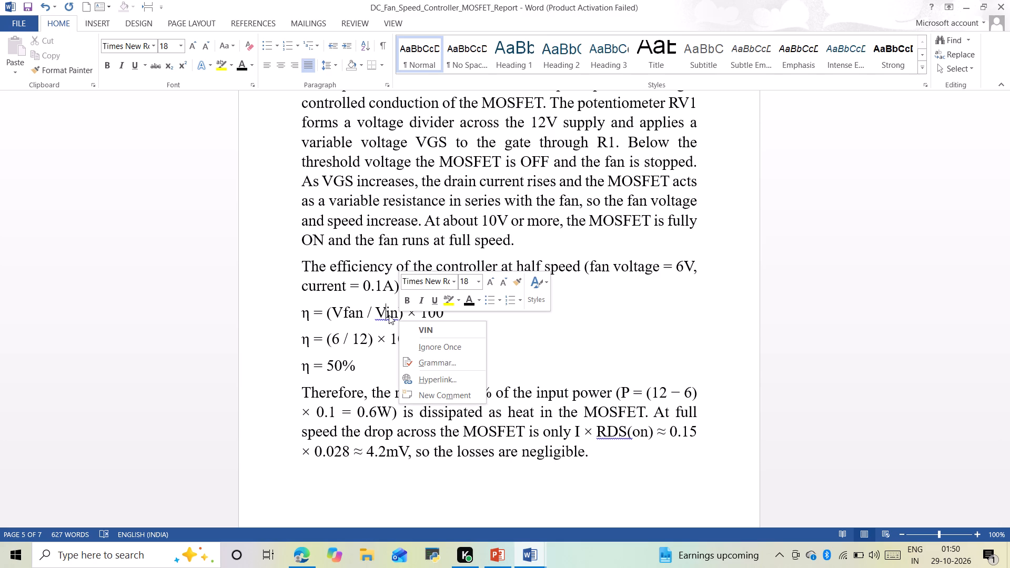
left_click(405, 342)
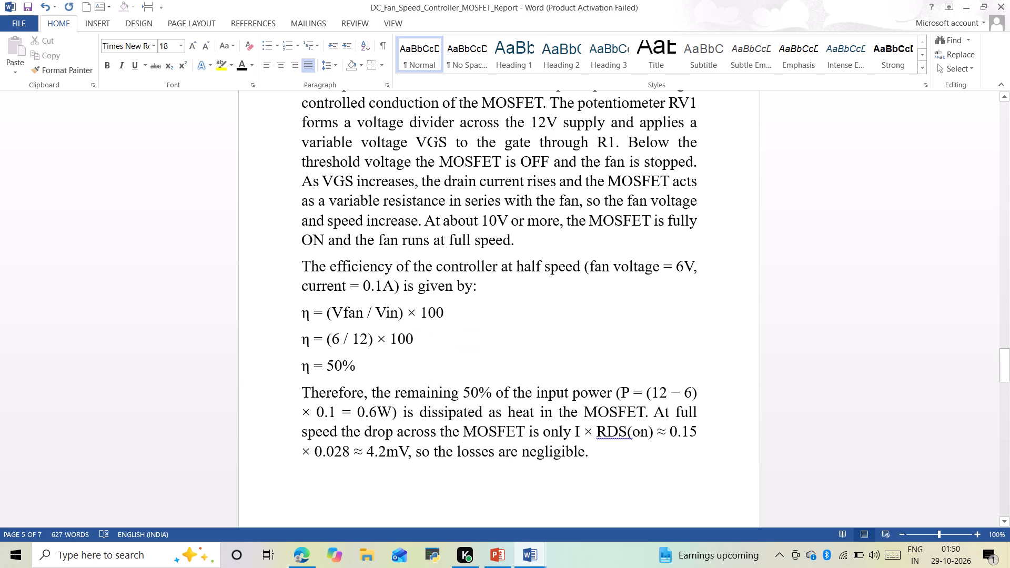
left_click(411, 338)
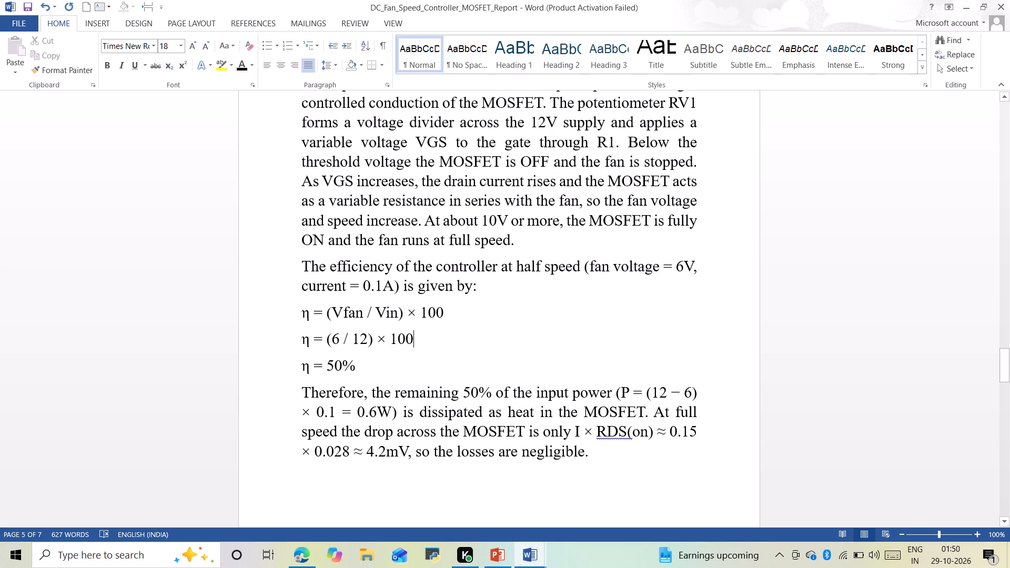
left_click(410, 338)
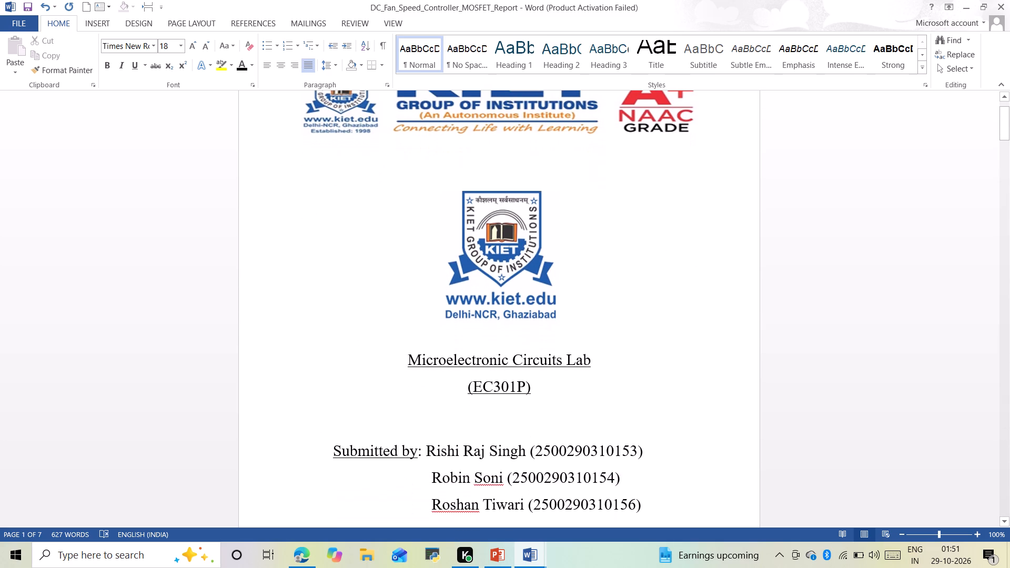
Insert "Kumar" as the middle name of the third student listed under Submitted by on the cover page.
left_click(482, 506)
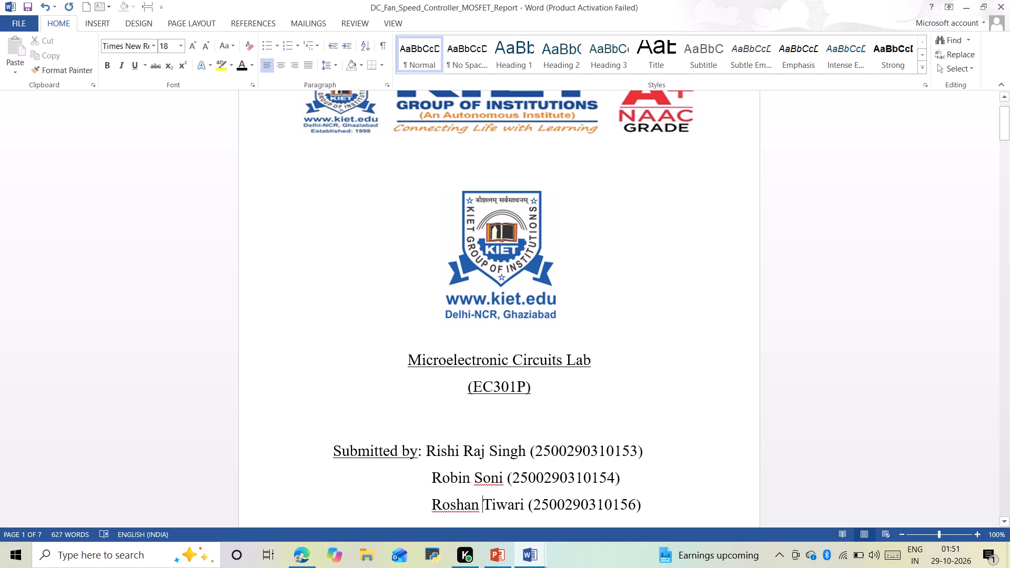
type("Kumar")
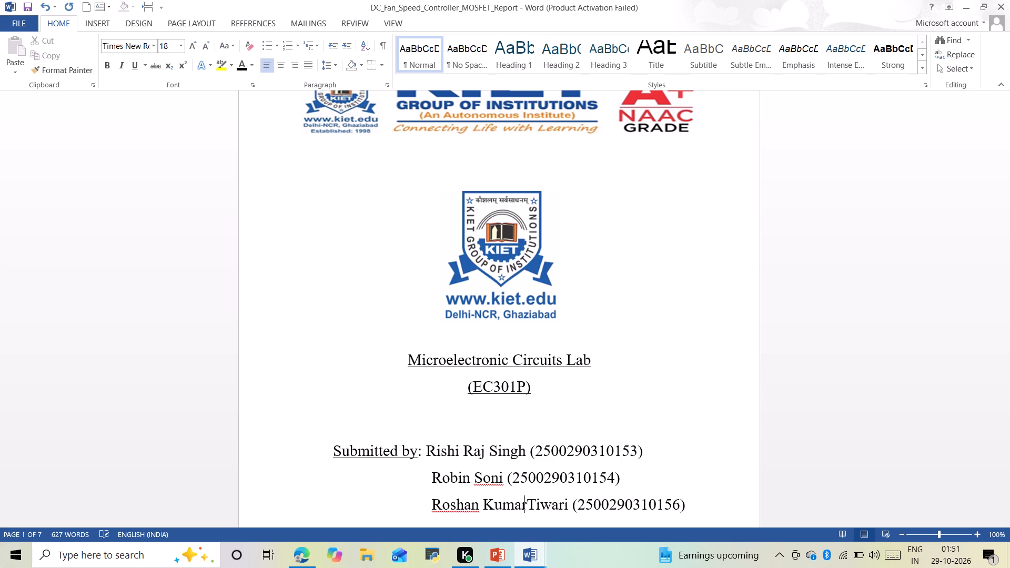
key("space")
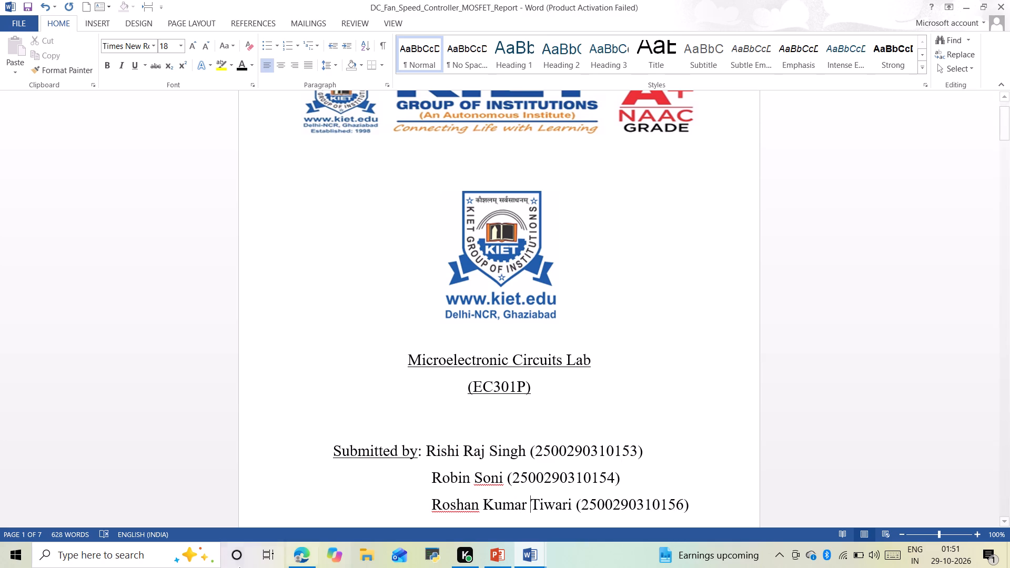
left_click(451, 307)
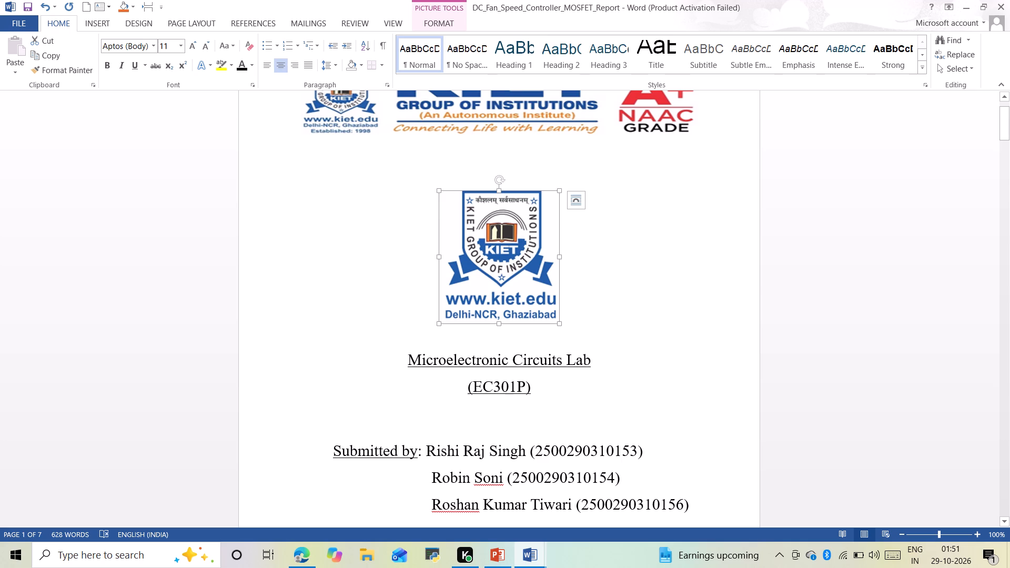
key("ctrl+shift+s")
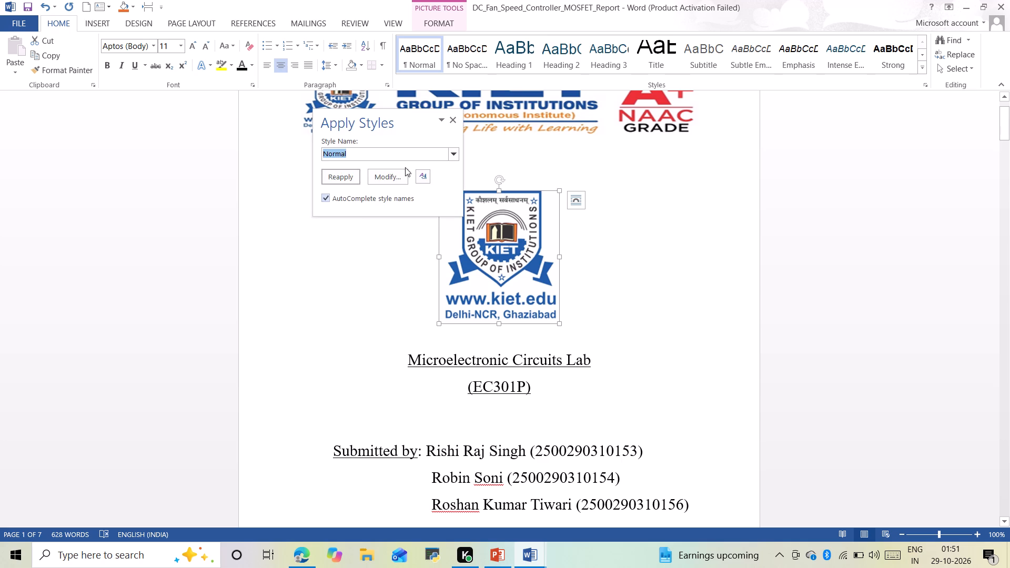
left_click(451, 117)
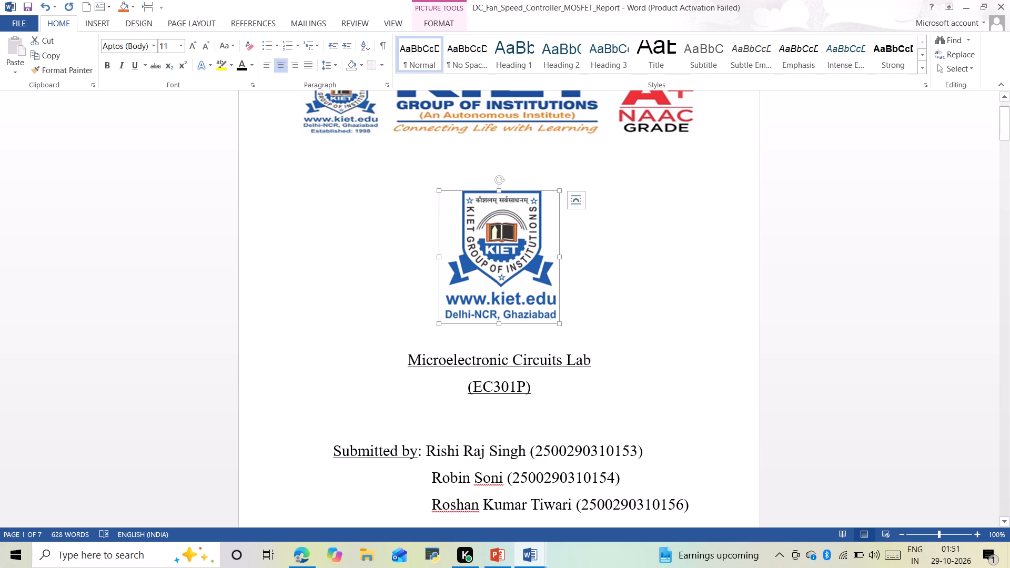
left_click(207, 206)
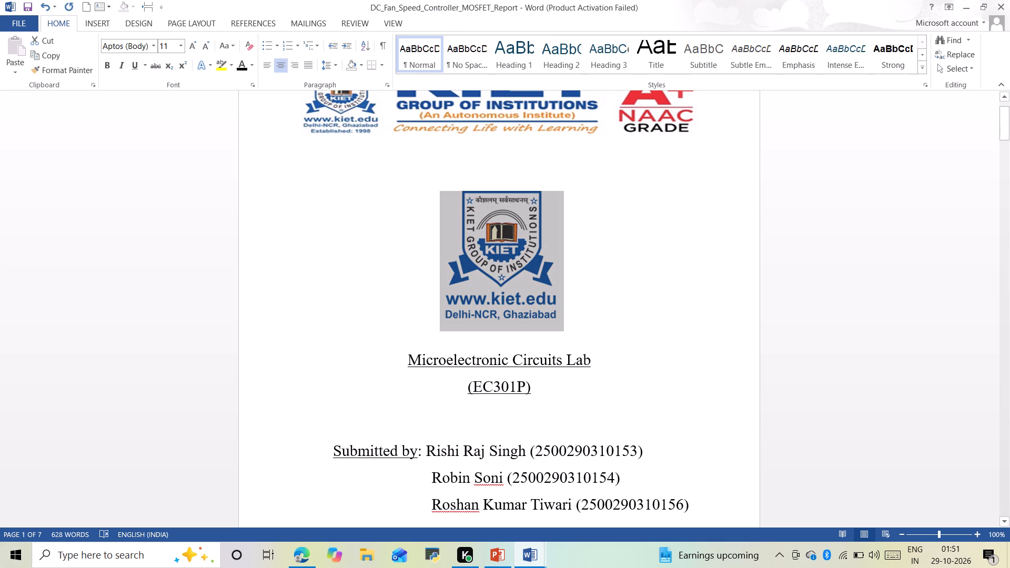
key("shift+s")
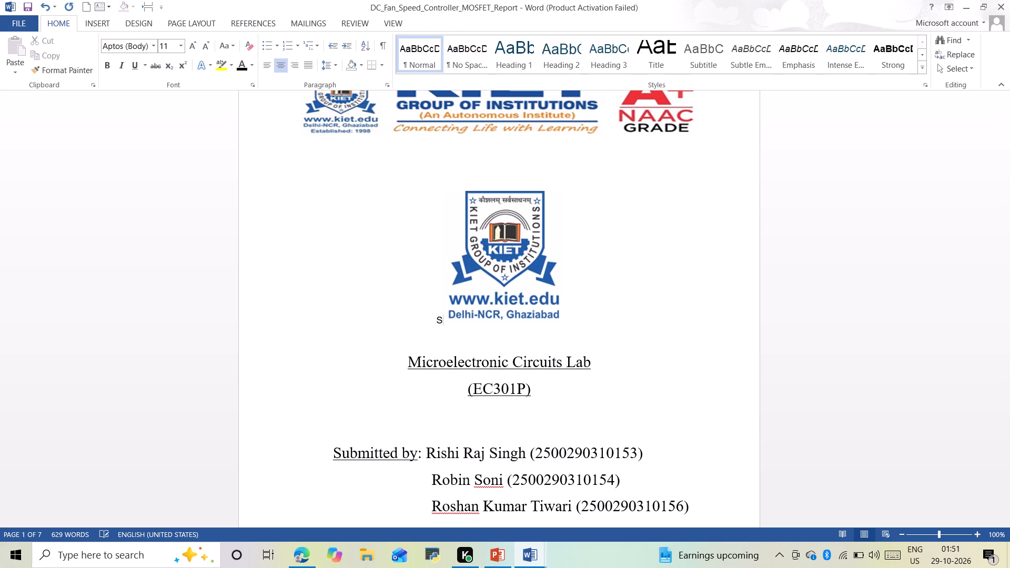
Start saving the report as a separate file in the Downloads folder.
left_click(35, 21)
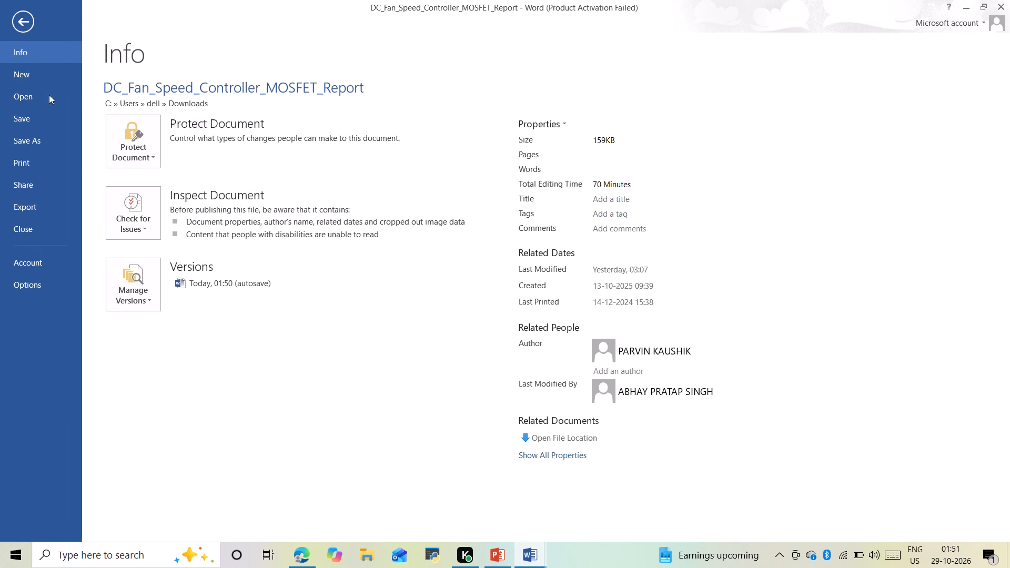
left_click(43, 141)
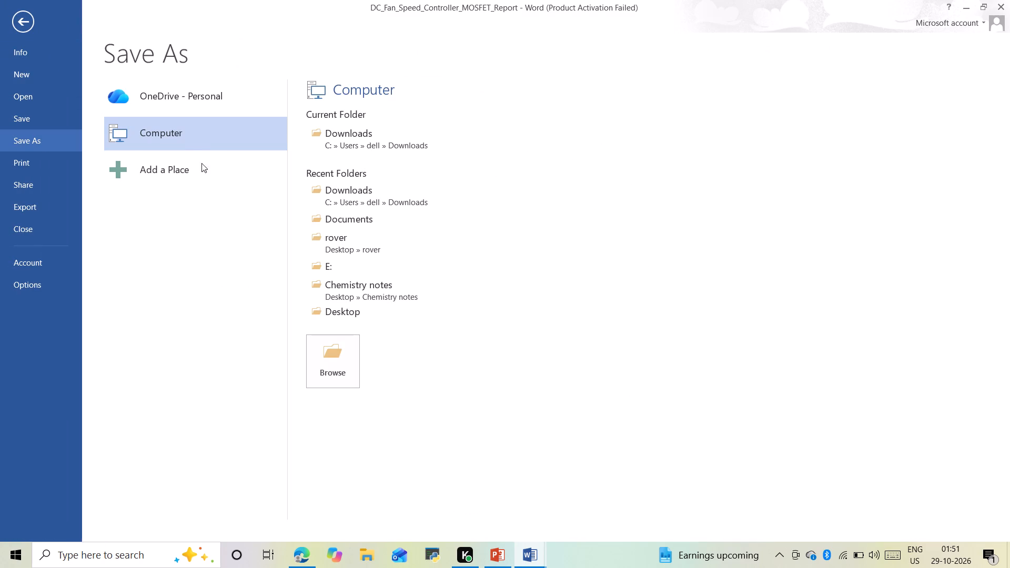
left_click(191, 146)
left_click(373, 206)
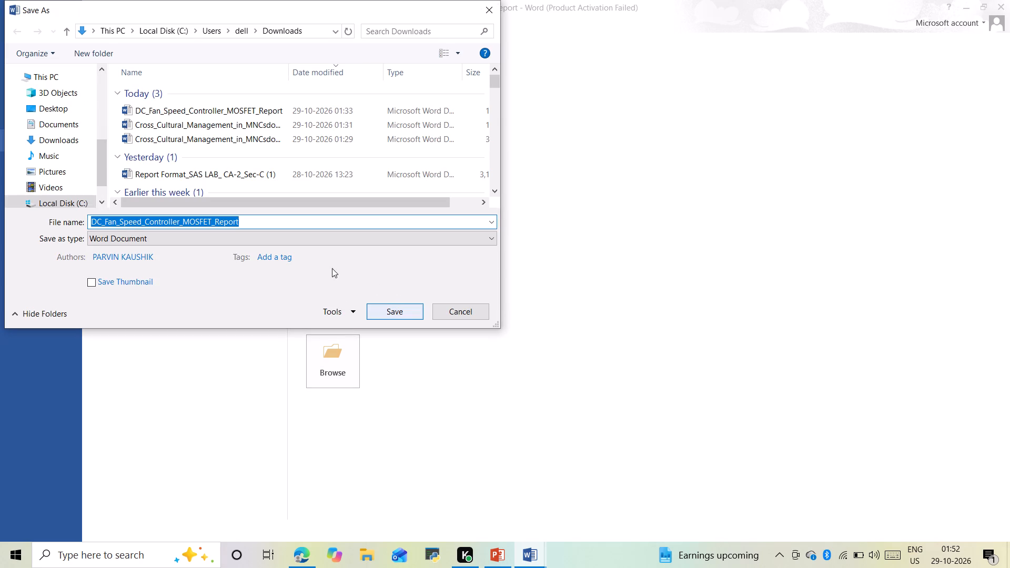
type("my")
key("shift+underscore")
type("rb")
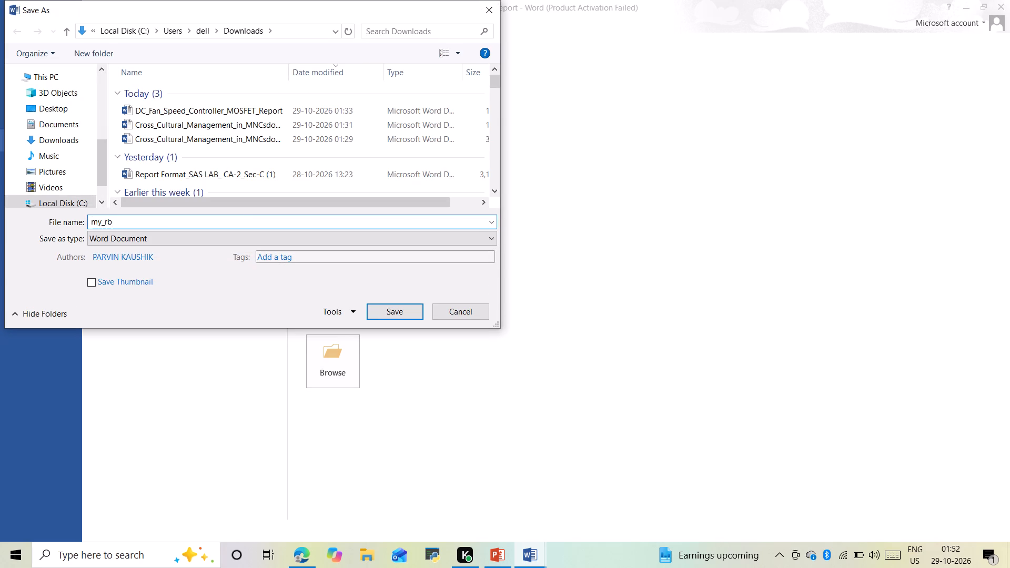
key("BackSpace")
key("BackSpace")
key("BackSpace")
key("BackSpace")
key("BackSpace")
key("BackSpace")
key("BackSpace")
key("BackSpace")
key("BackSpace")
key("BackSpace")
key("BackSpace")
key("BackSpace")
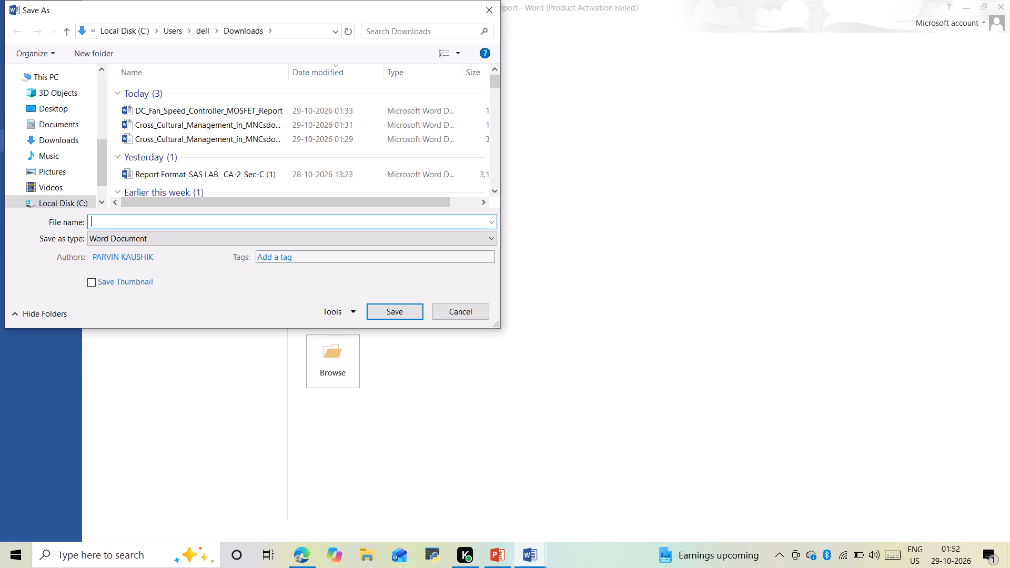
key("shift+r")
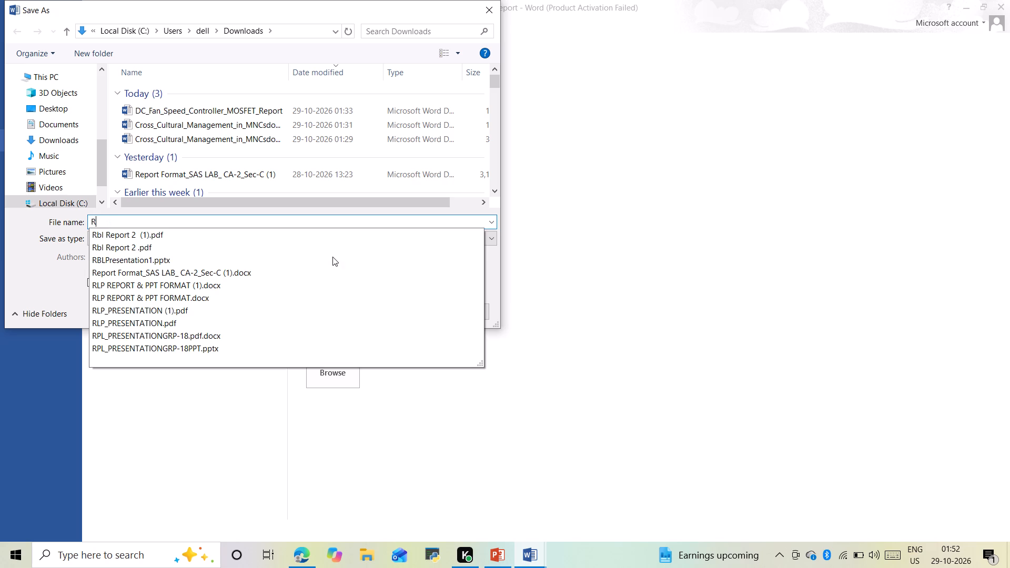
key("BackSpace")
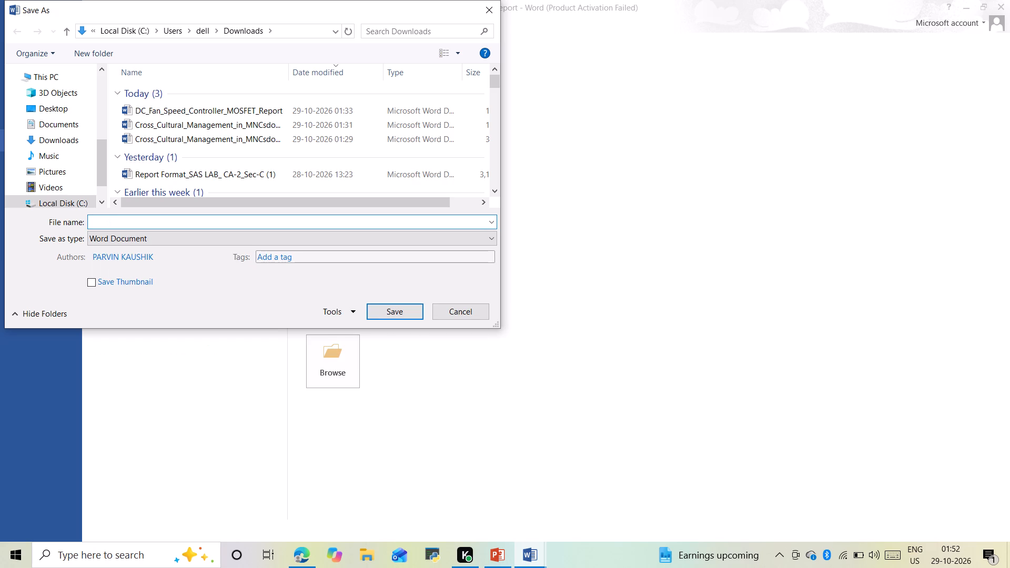
Name the new copy PBL_29-10-20 and save it as a Word Document.
key("shift+p")
type("BL")
key("shift+underscore")
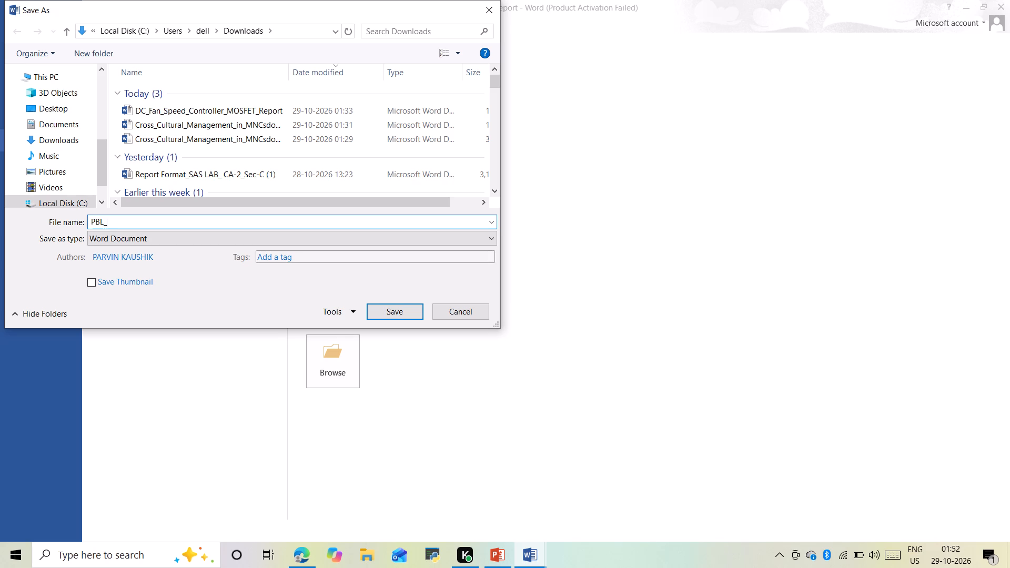
type("29")
type("-10-")
key("2")
key("0")
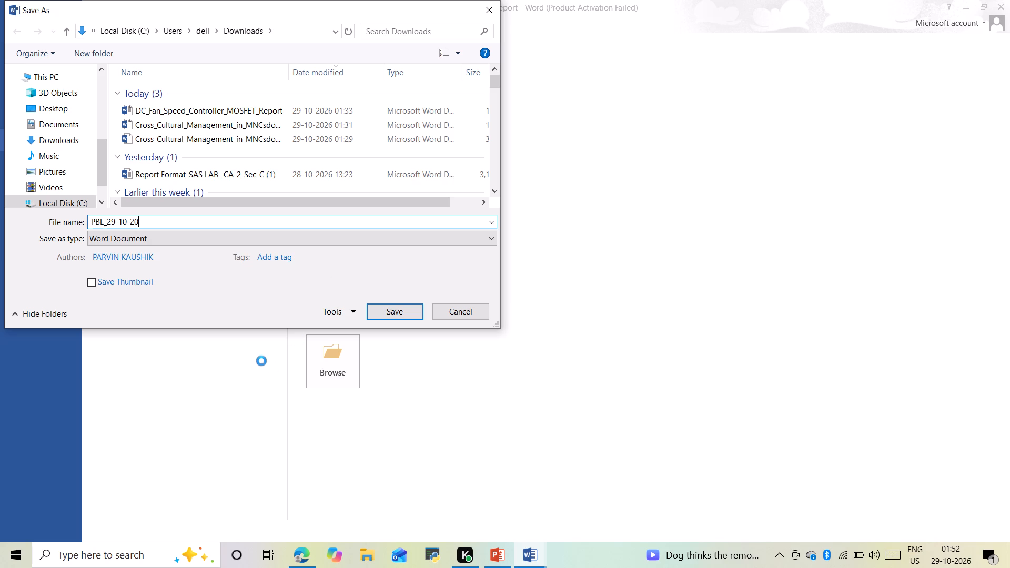
left_click(400, 318)
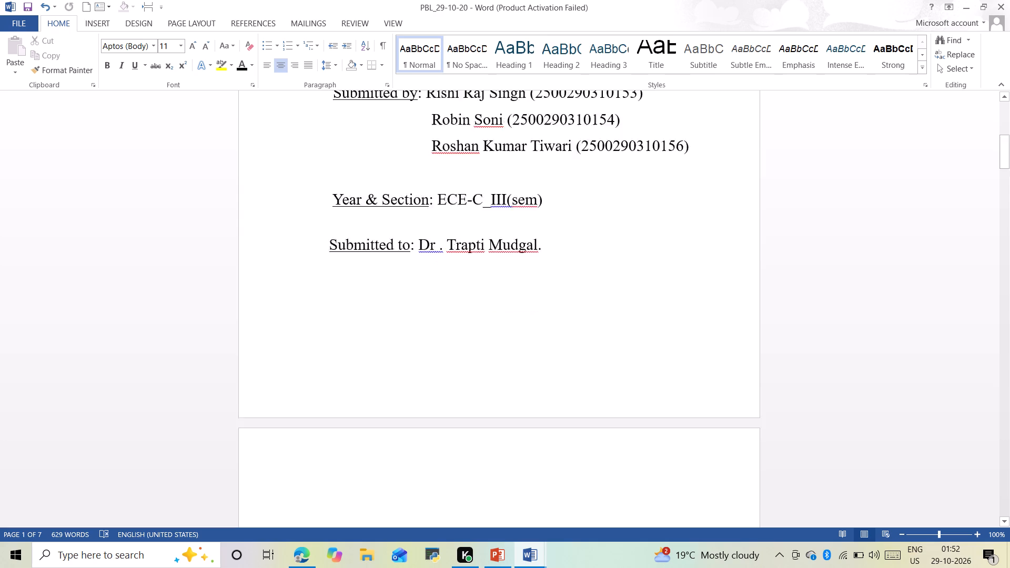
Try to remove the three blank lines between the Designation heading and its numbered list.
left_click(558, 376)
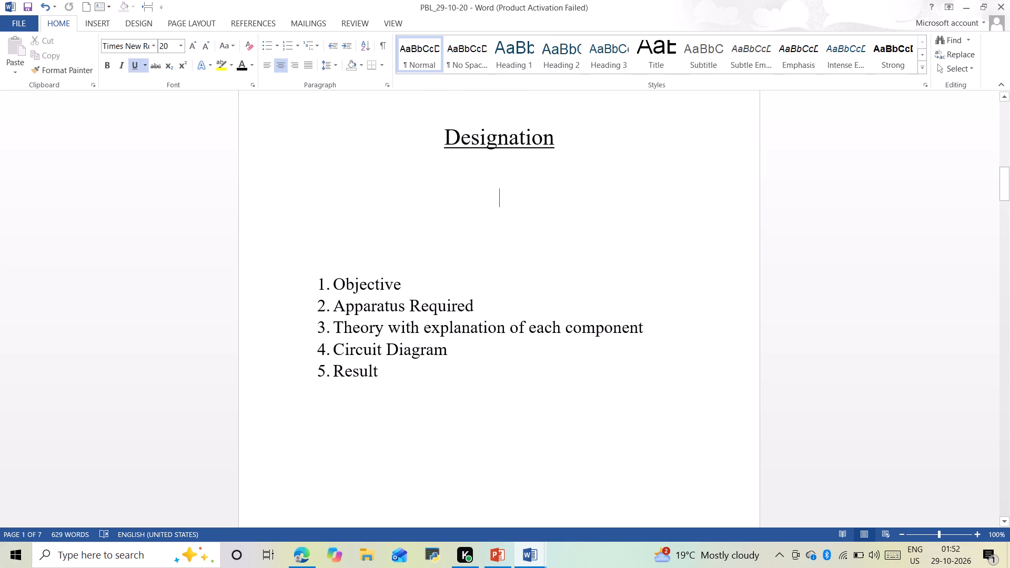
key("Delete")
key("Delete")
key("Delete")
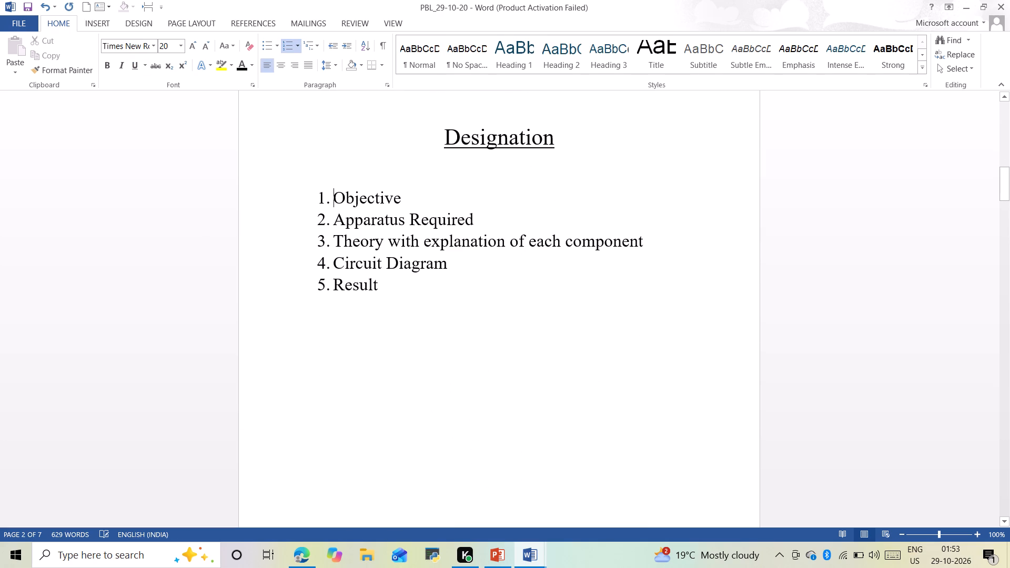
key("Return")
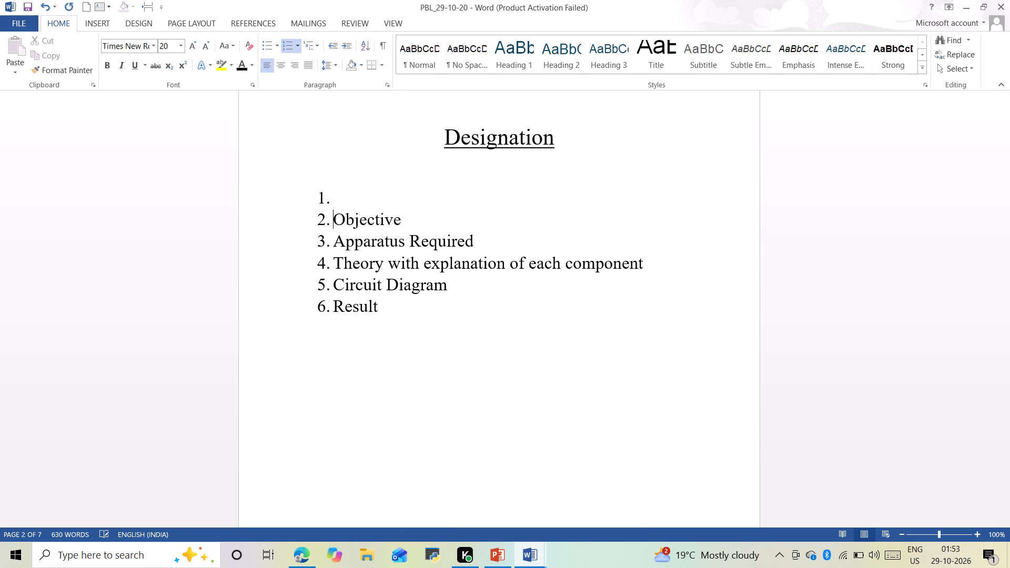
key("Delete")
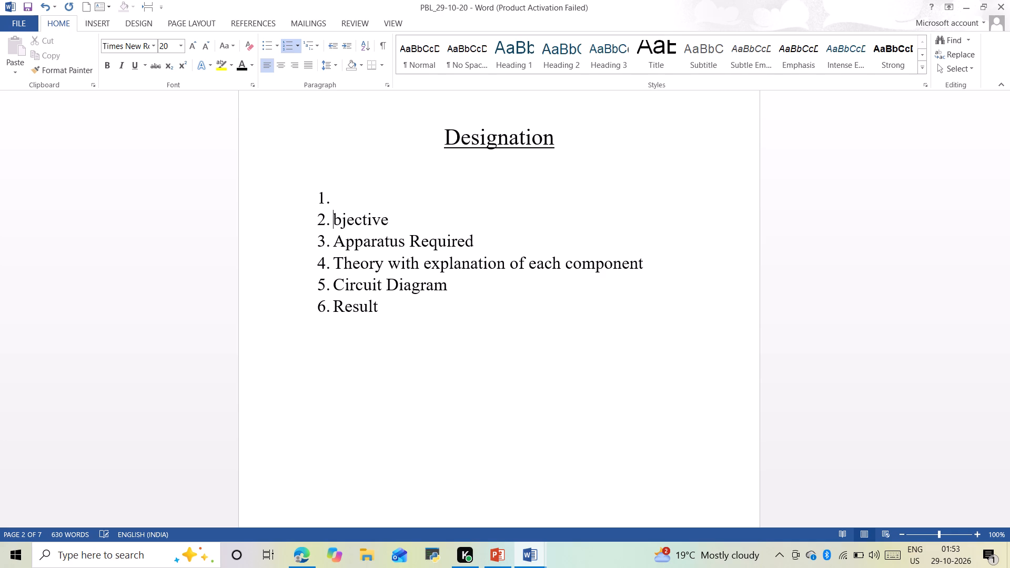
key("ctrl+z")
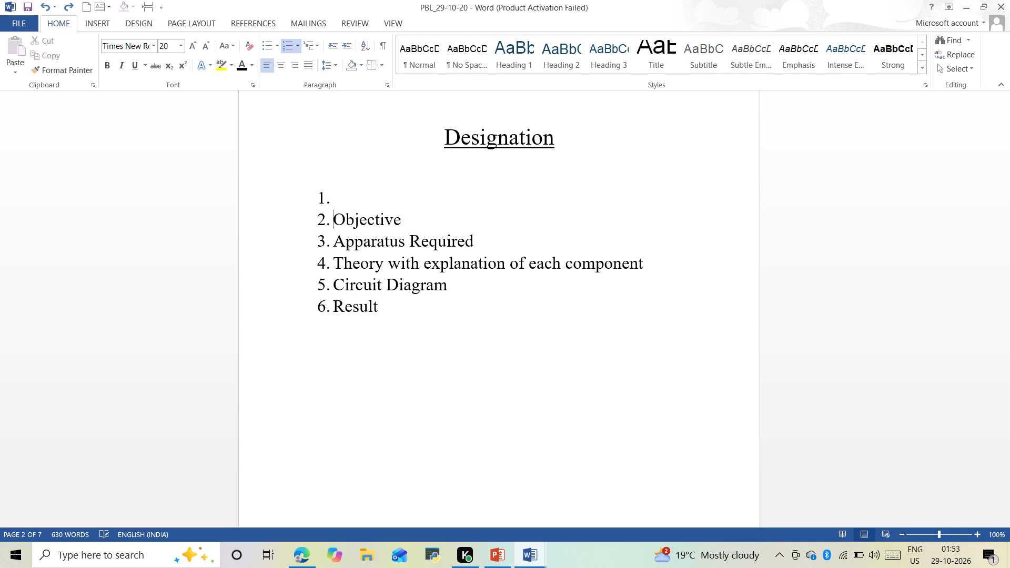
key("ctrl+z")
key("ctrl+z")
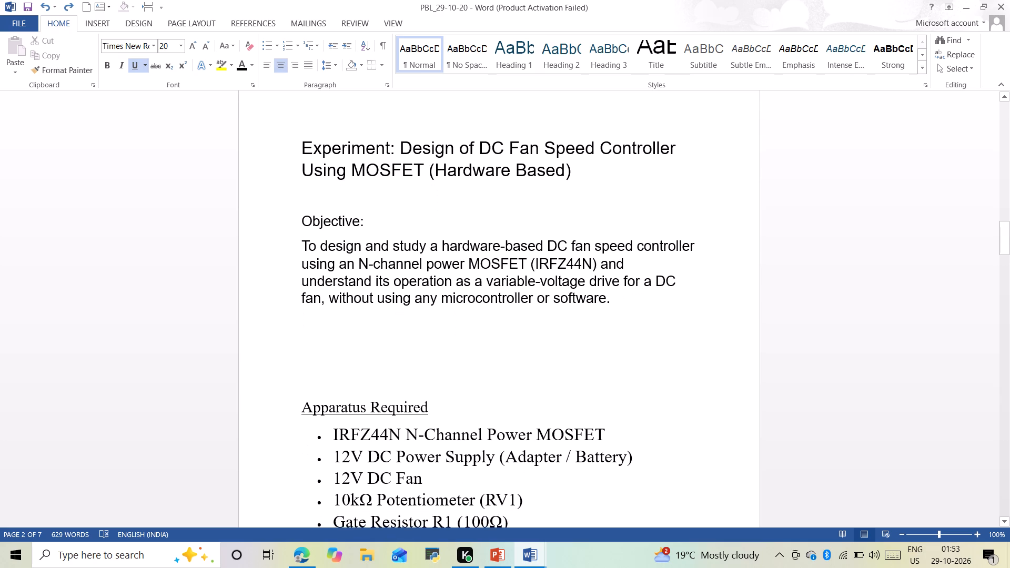
Remove one blank line between the objective paragraph and the Apparatus Required heading.
left_click(460, 334)
key("Delete")
key("Delete")
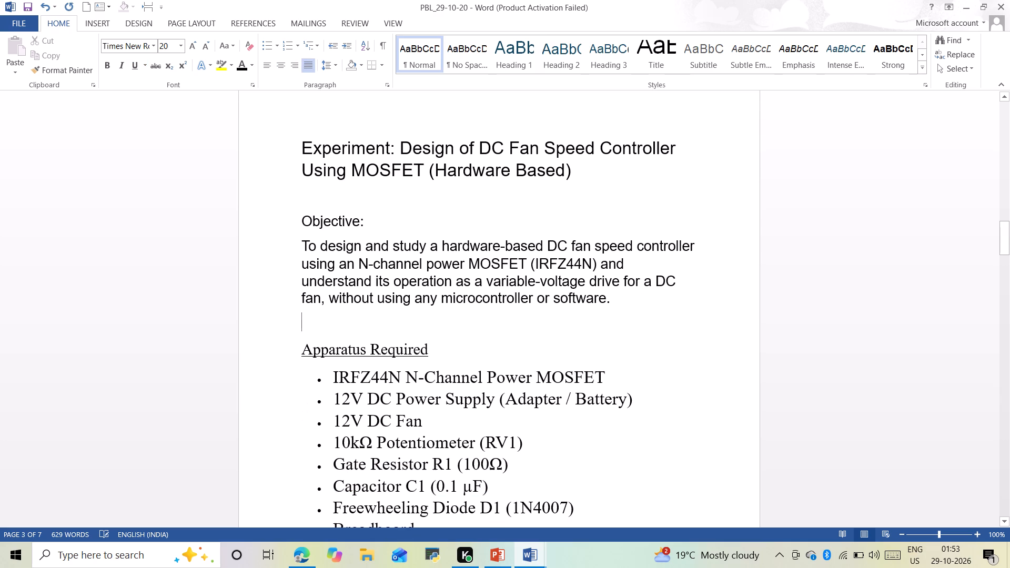
key("Return")
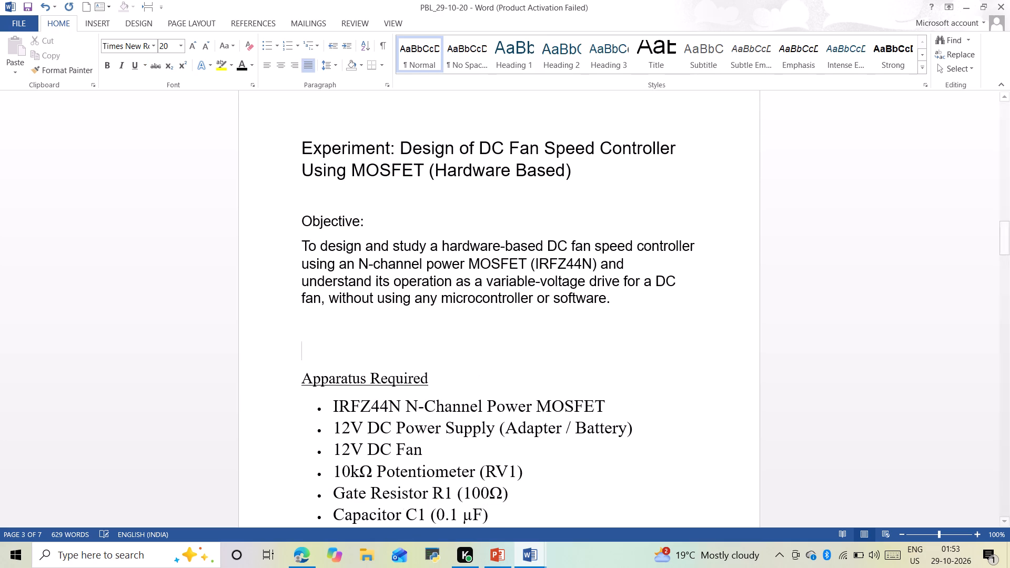
Add one blank line between the experiment title and the Objective heading.
left_click(356, 199)
key("Return")
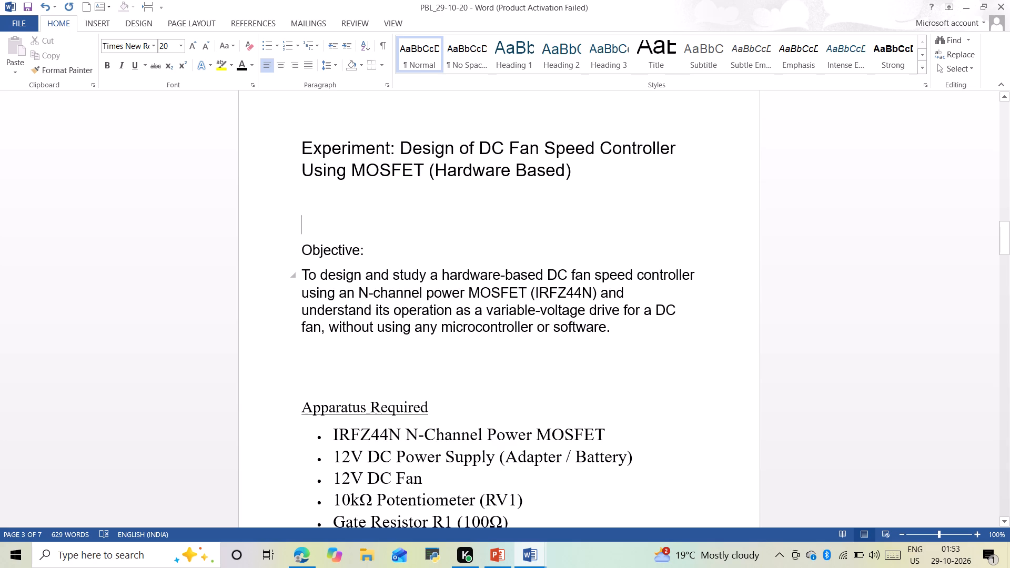
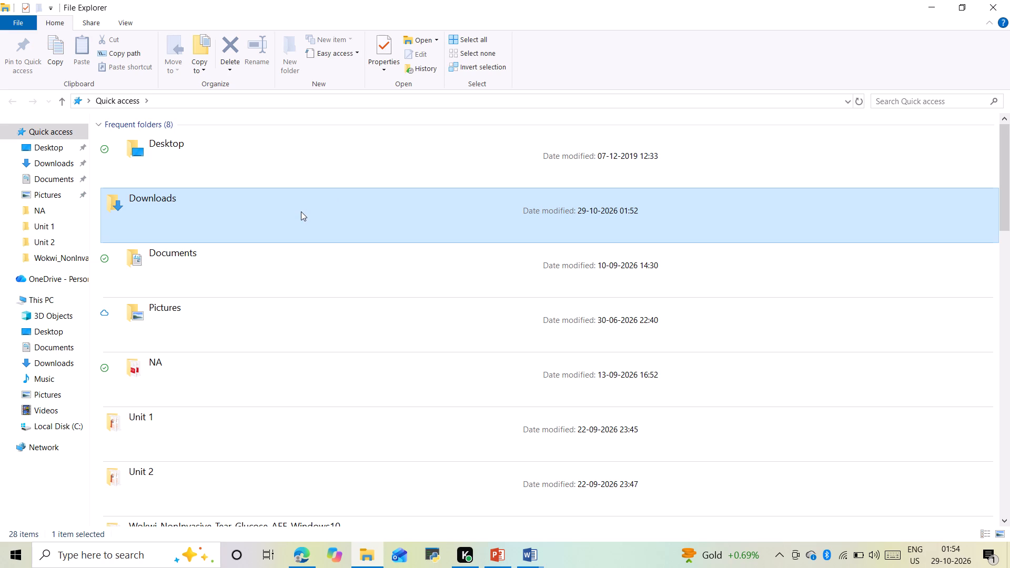
Open the Downloads folder in File Explorer, where the PBL_29-10-20 report copy is stored.
double_click(301, 211)
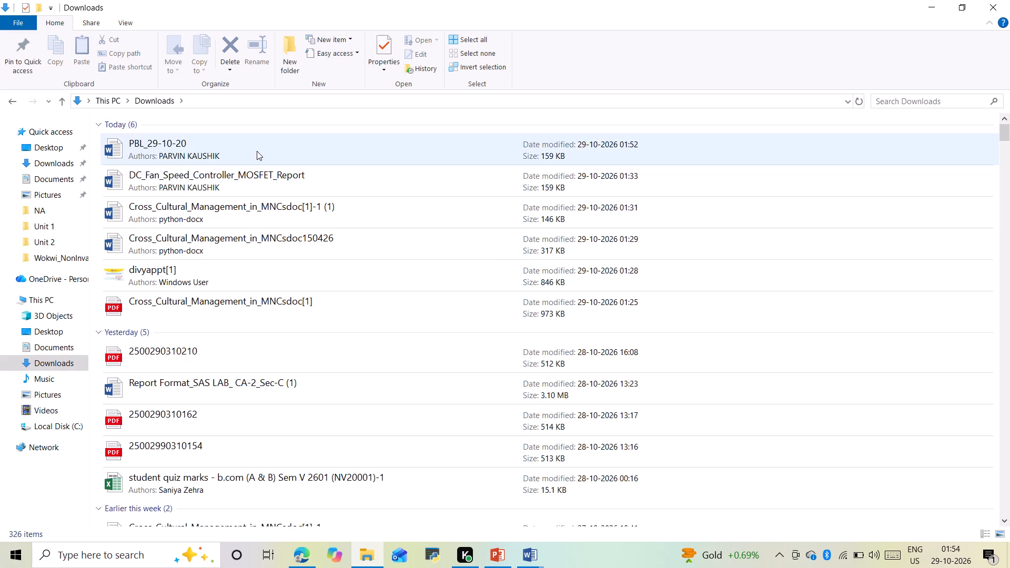
Copy the PBL_29-10-20 Word document from the Downloads folder to the clipboard.
left_click(261, 151)
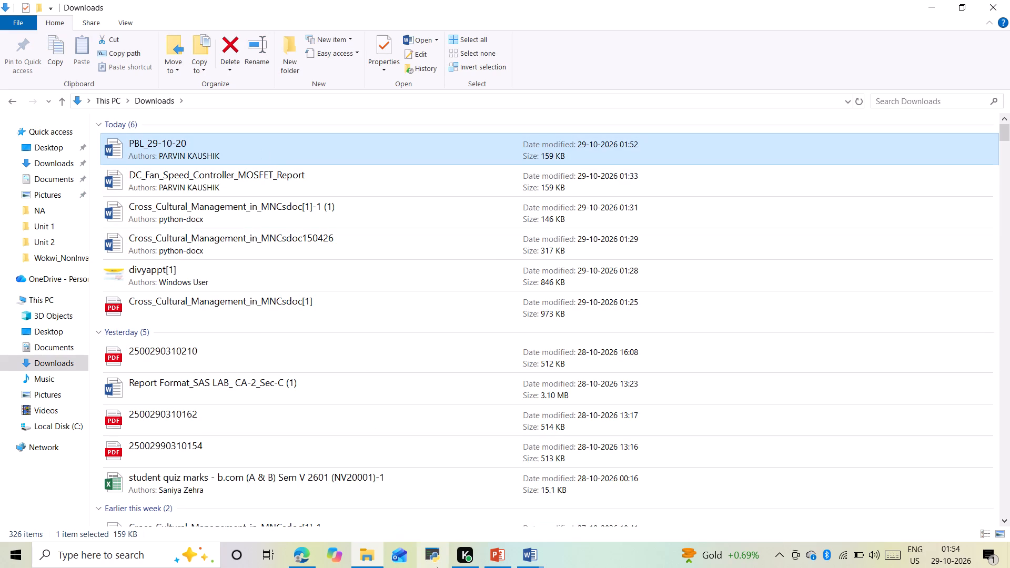
right_click(300, 151)
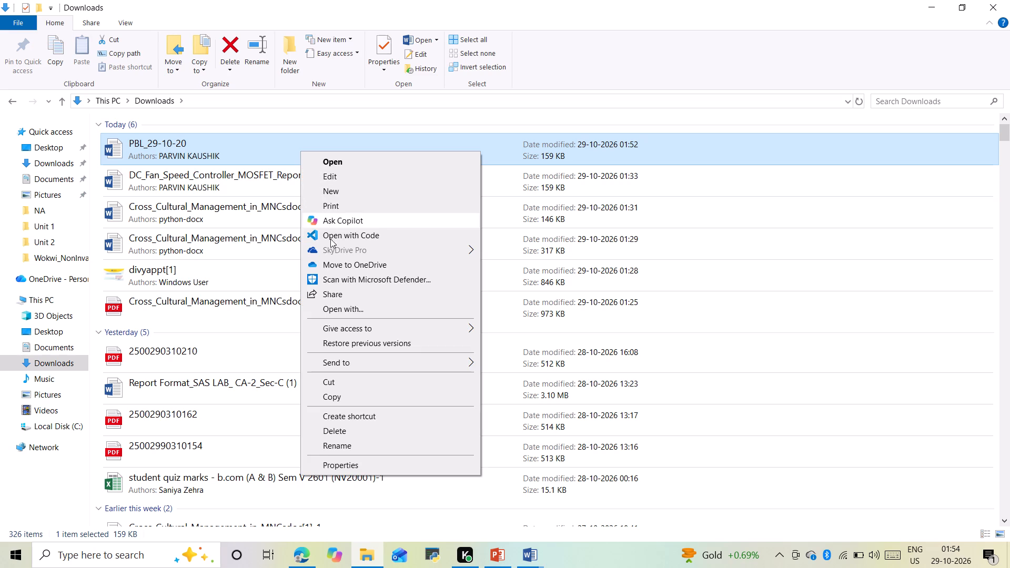
left_click(351, 398)
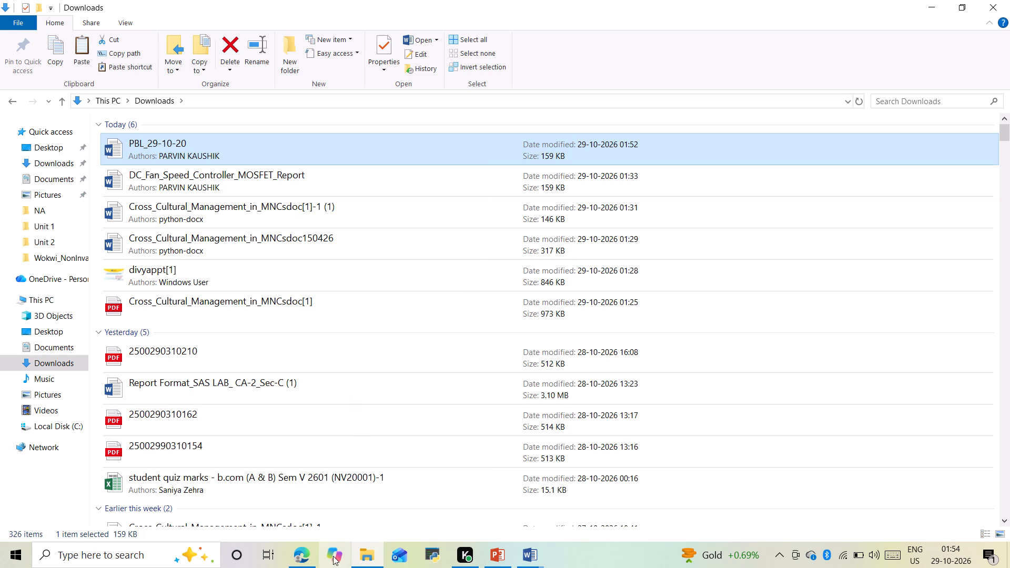